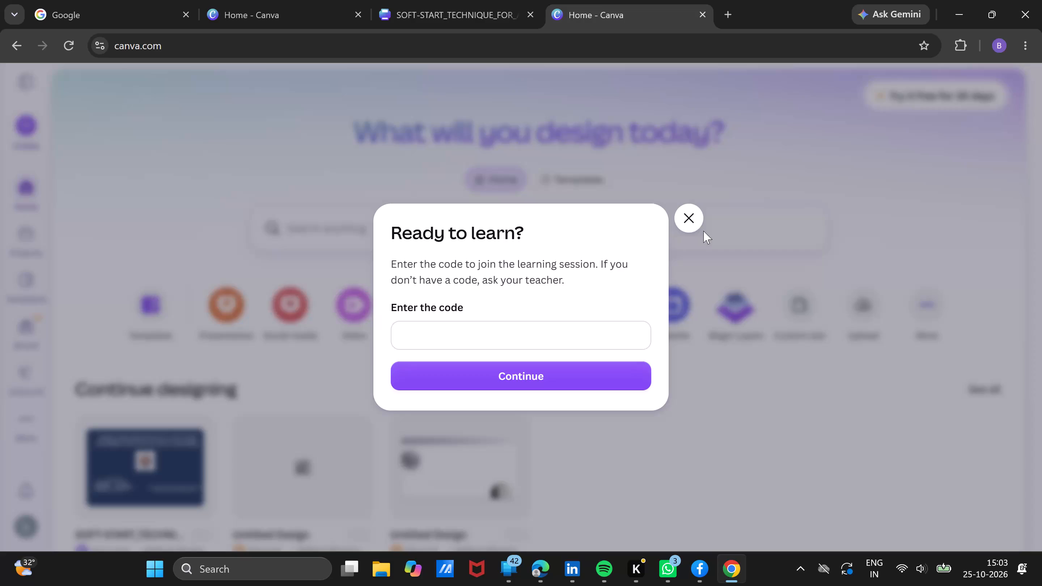
Dismiss the learning-code prompt and upload the SolarPV_PowerQuality_Review_Presentation file from the Downloads folder.
{"action": "left_click", "coordinate": [691, 220]}
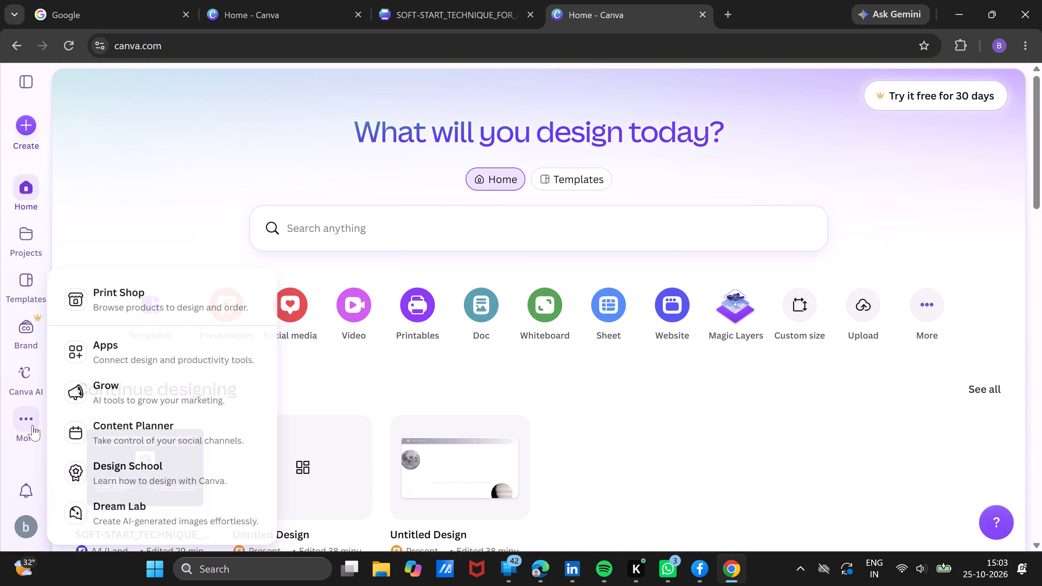
{"action": "left_click", "coordinate": [24, 127]}
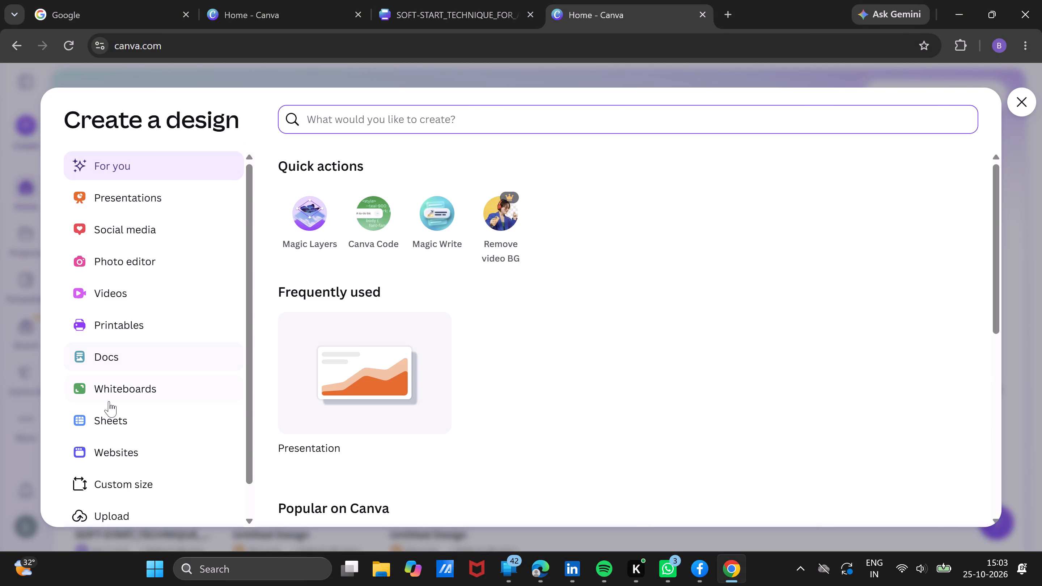
{"action": "left_click", "coordinate": [111, 508]}
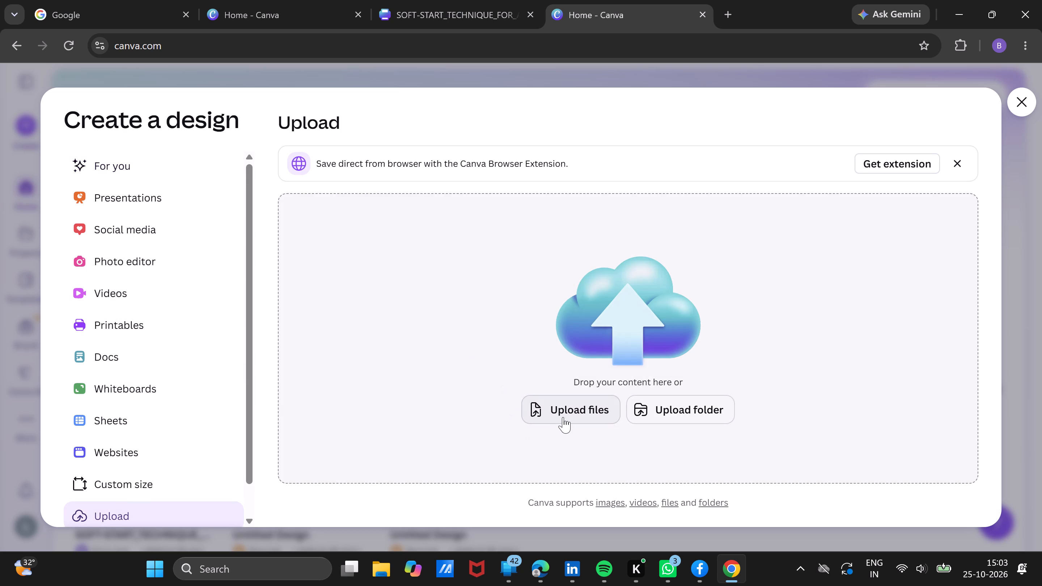
{"action": "left_click", "coordinate": [563, 417]}
{"action": "left_click", "coordinate": [170, 127]}
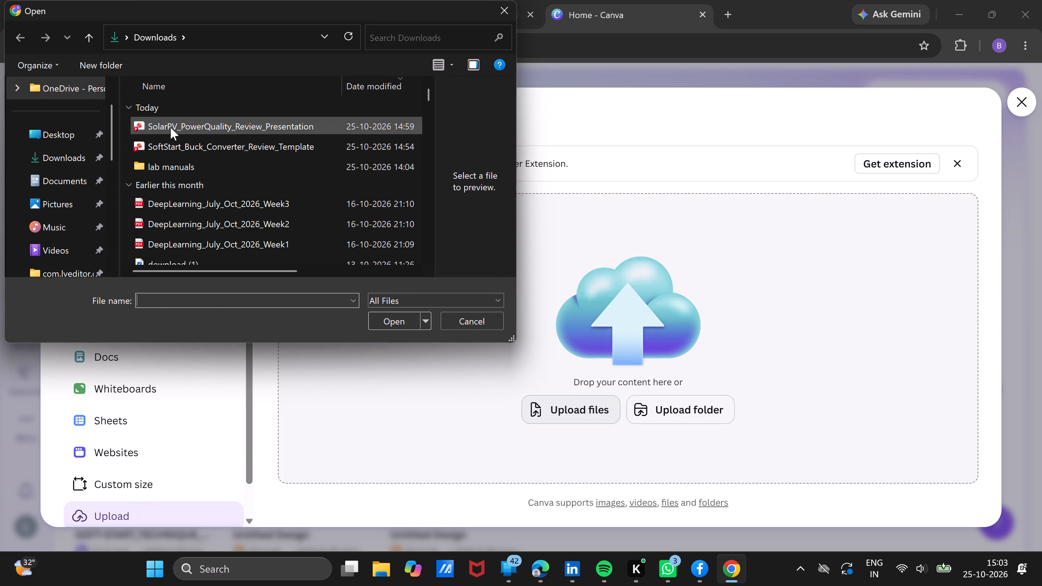
{"action": "left_click", "coordinate": [395, 324]}
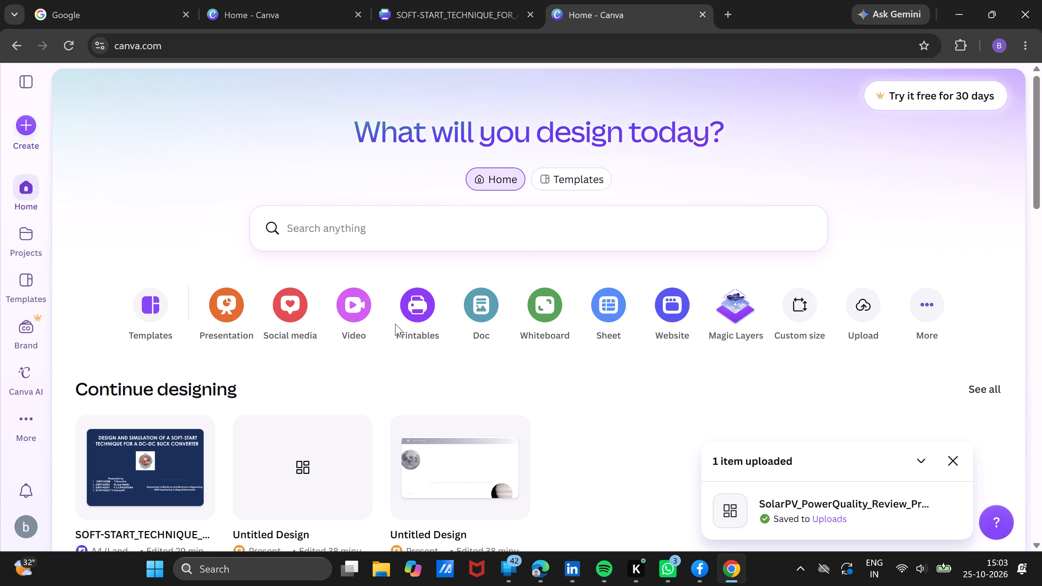
Open the newly uploaded SolarPV_PowerQuality_Review_Presentation as an editable design.
{"action": "scroll", "coordinate": [457, 383], "scroll_direction": "down", "scroll_amount": 8}
{"action": "scroll", "coordinate": [457, 383], "scroll_direction": "up", "scroll_amount": 2}
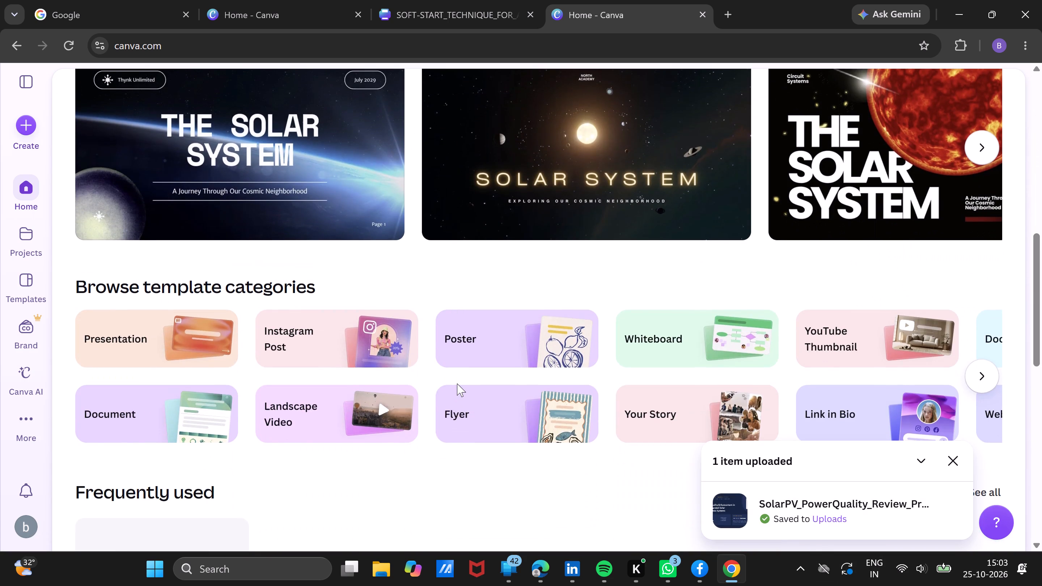
{"action": "scroll", "coordinate": [457, 383], "scroll_direction": "up", "scroll_amount": 7}
{"action": "left_click", "coordinate": [706, 505]}
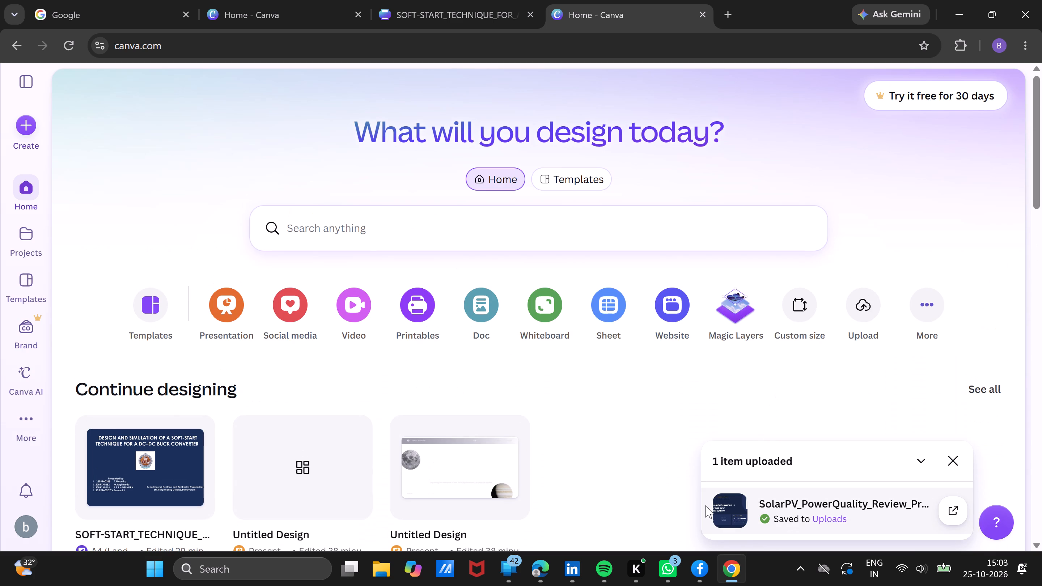
{"action": "left_click", "coordinate": [727, 508]}
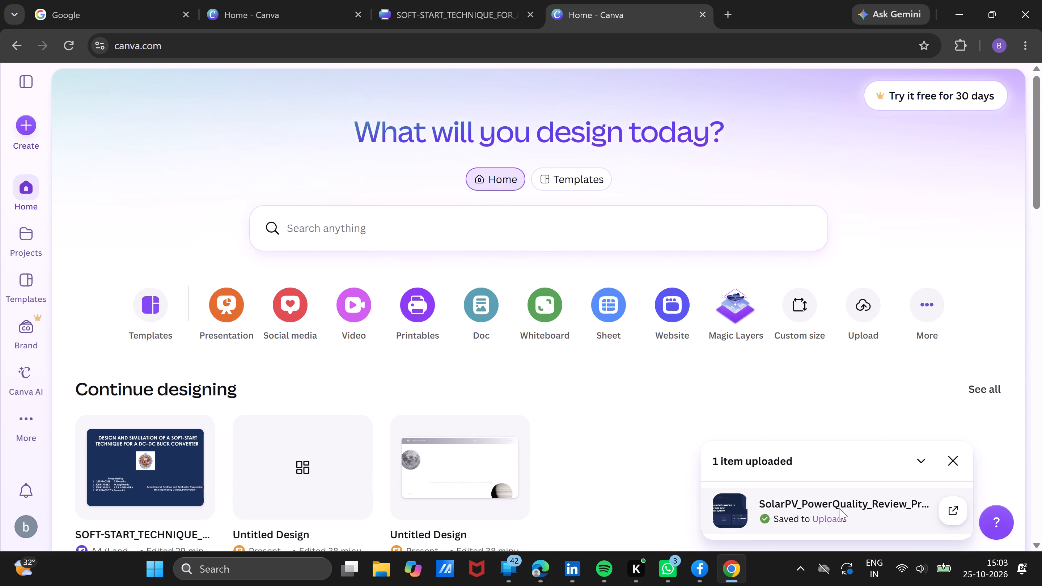
{"action": "left_click", "coordinate": [839, 508]}
{"action": "double_click", "coordinate": [839, 498]}
{"action": "left_click", "coordinate": [954, 507]}
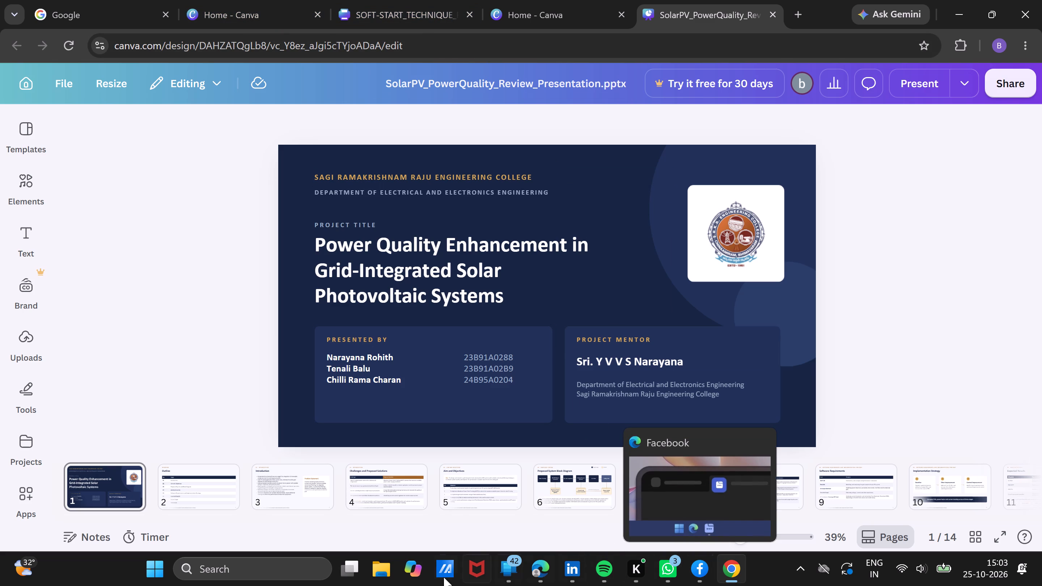
Open the local SolarPV_PowerQuality_Review_Presentation file from Downloads in PowerPoint, using that app just once.
{"action": "left_click", "coordinate": [381, 566]}
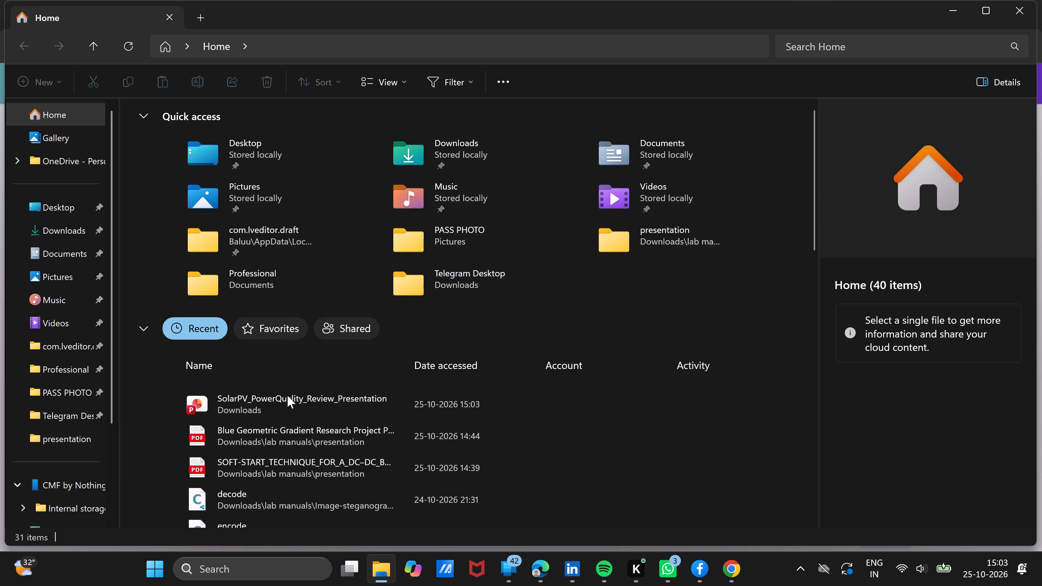
{"action": "left_click", "coordinate": [62, 232]}
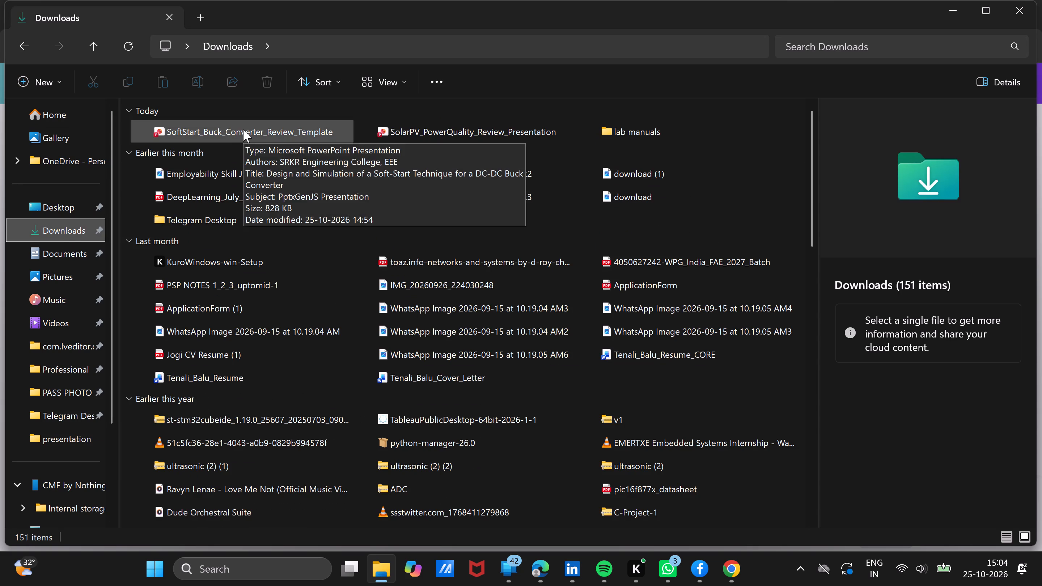
{"action": "double_click", "coordinate": [502, 133]}
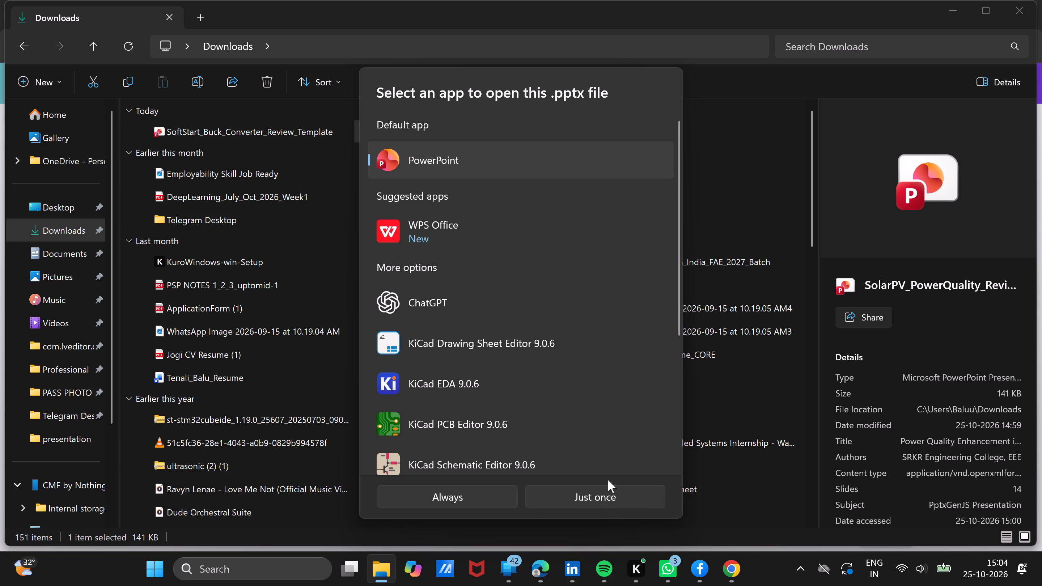
{"action": "left_click", "coordinate": [604, 494]}
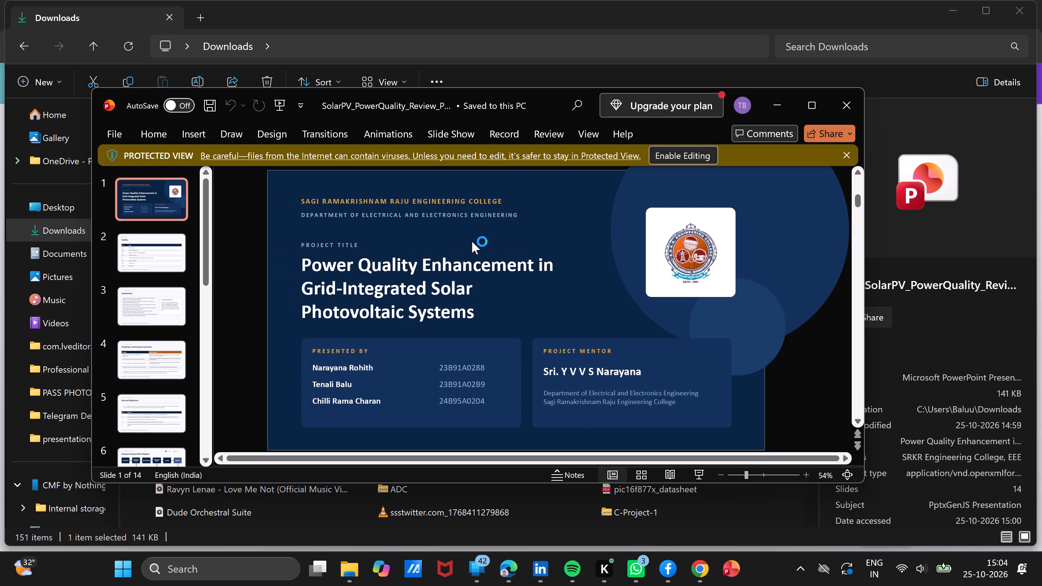
Look through all the slides of the local presentation from the title to the closing slide, and close it.
{"action": "scroll", "coordinate": [461, 265], "scroll_direction": "down", "scroll_amount": 2}
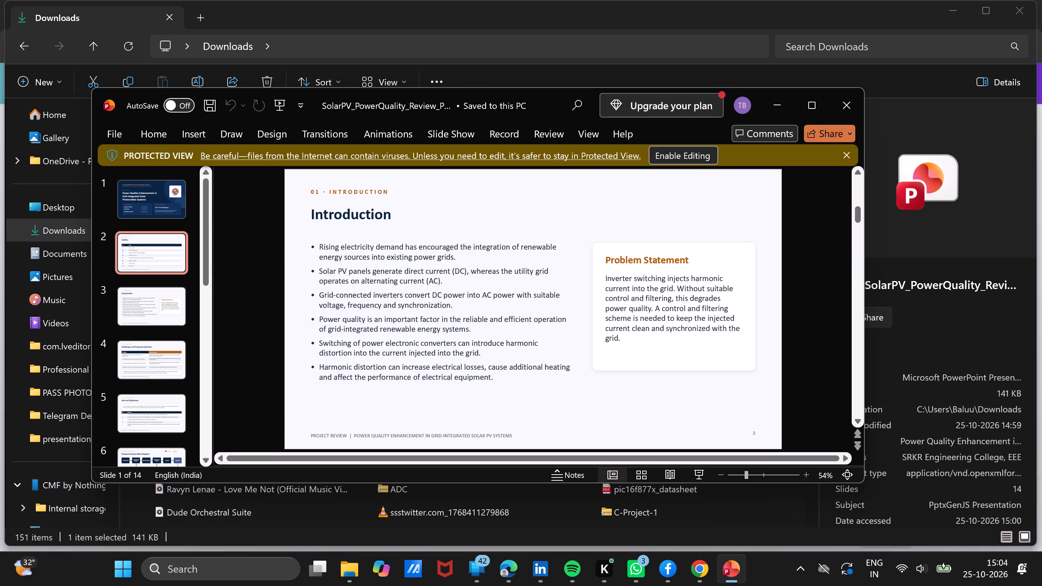
{"action": "scroll", "coordinate": [461, 265], "scroll_direction": "up", "scroll_amount": 1}
{"action": "scroll", "coordinate": [461, 265], "scroll_direction": "down", "scroll_amount": 2}
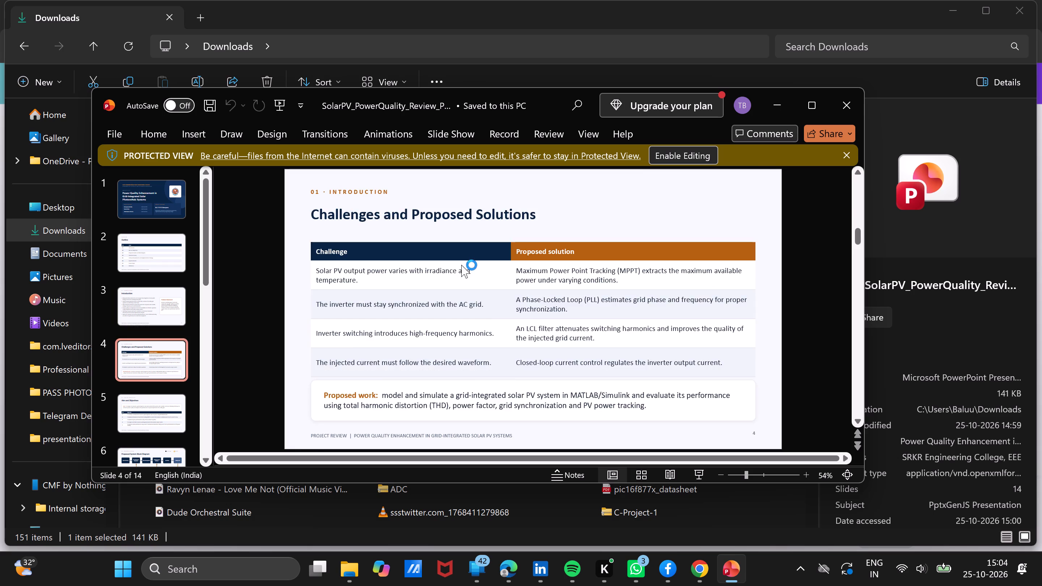
{"action": "scroll", "coordinate": [461, 265], "scroll_direction": "down", "scroll_amount": 6}
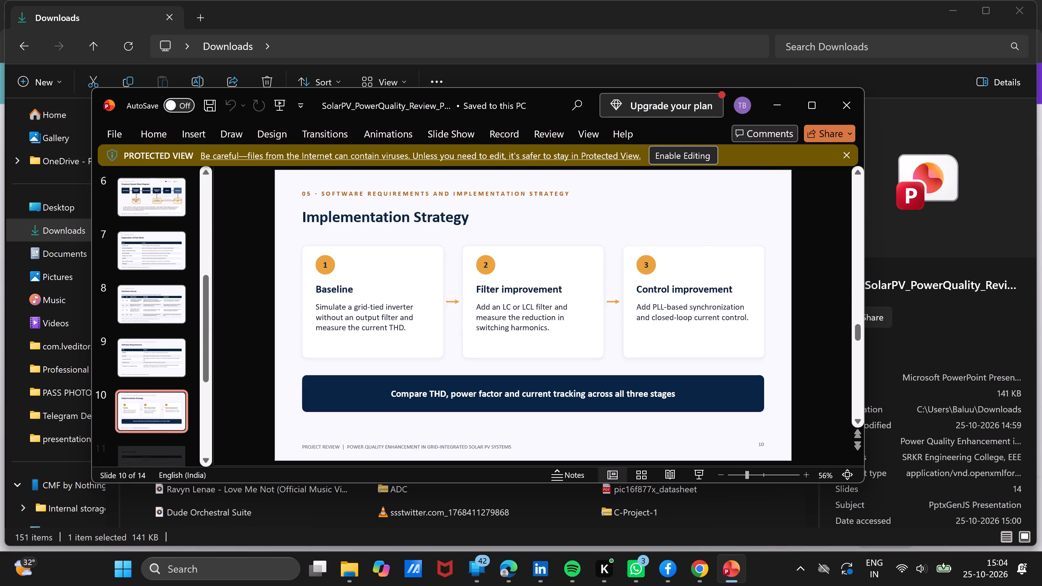
{"action": "scroll", "coordinate": [461, 265], "scroll_direction": "down", "scroll_amount": 6}
{"action": "scroll", "coordinate": [461, 265], "scroll_direction": "up", "scroll_amount": 2}
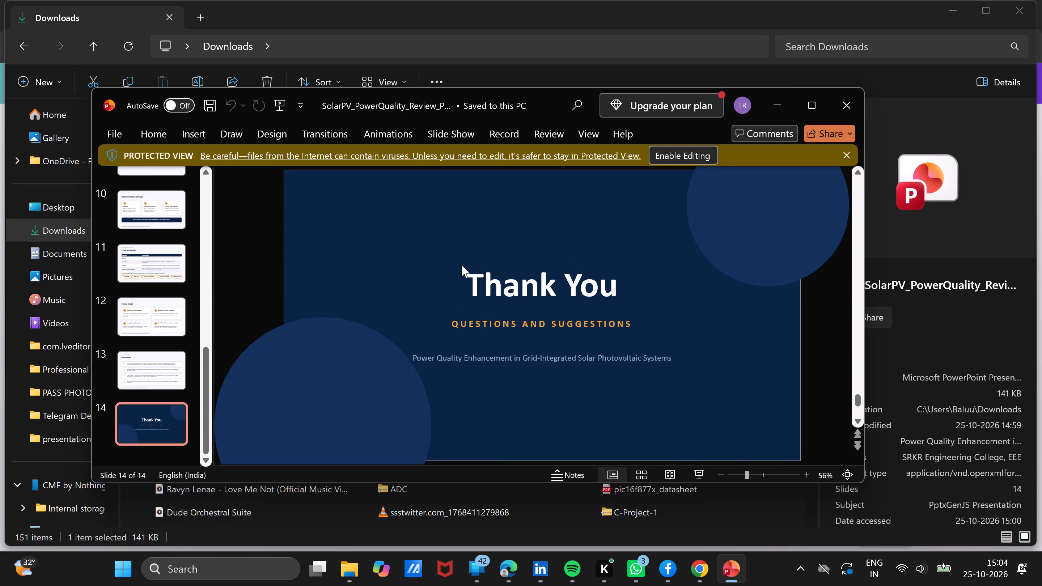
{"action": "scroll", "coordinate": [461, 265], "scroll_direction": "up", "scroll_amount": 2}
{"action": "left_click", "coordinate": [846, 107]}
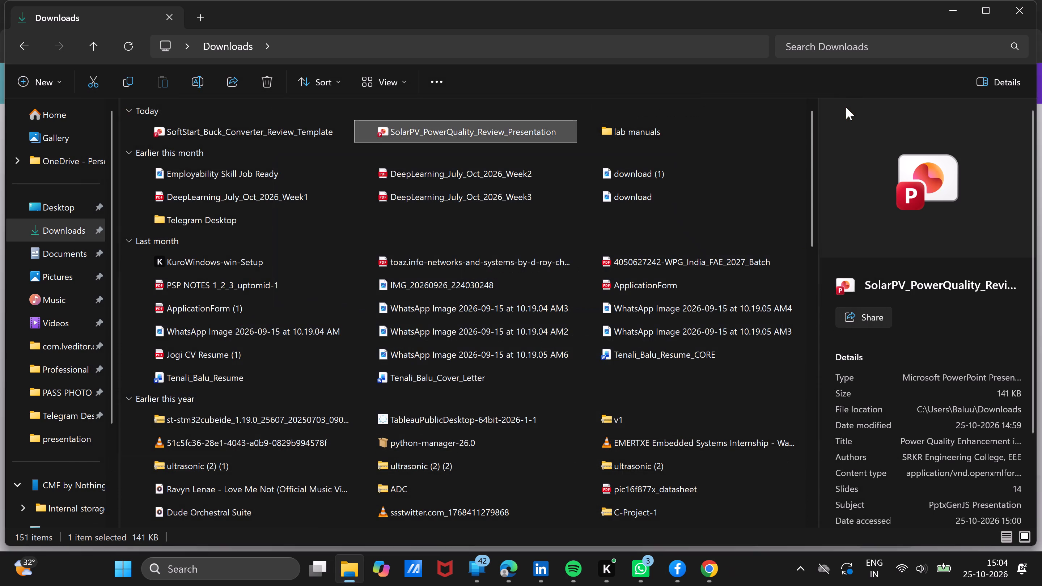
Switch back to the Canva design in Chrome and shorten the first presenter's surname on the title slide to the initial "N.".
{"action": "left_click", "coordinate": [725, 568]}
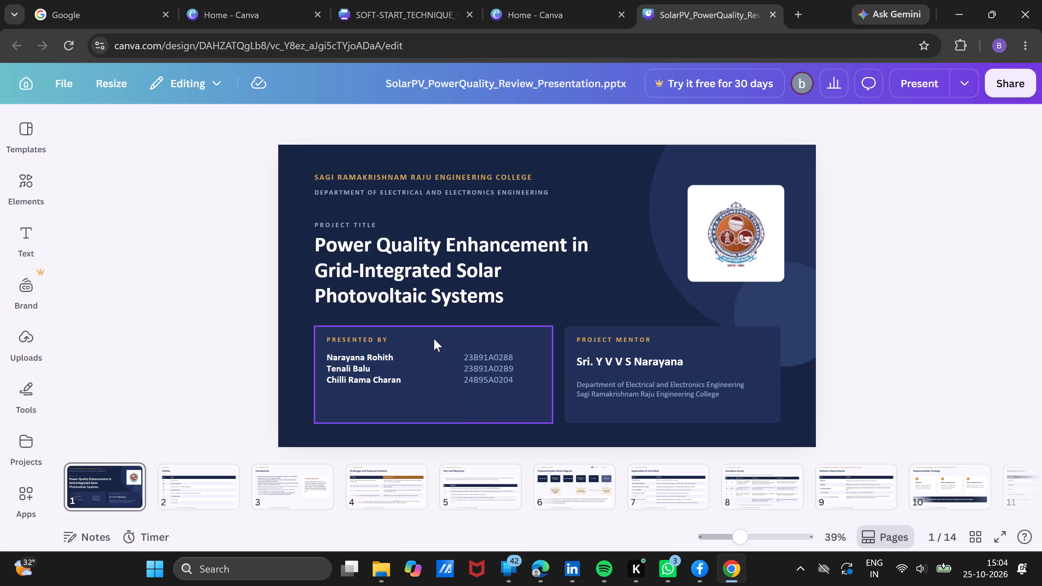
{"action": "left_click", "coordinate": [359, 353]}
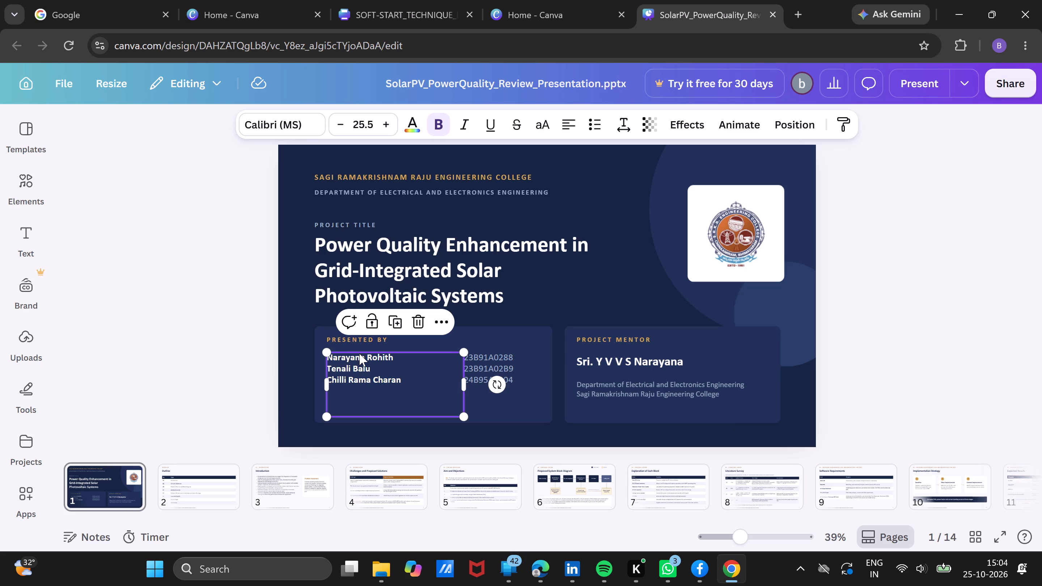
{"action": "left_click", "coordinate": [359, 353]}
{"action": "left_click", "coordinate": [368, 353]}
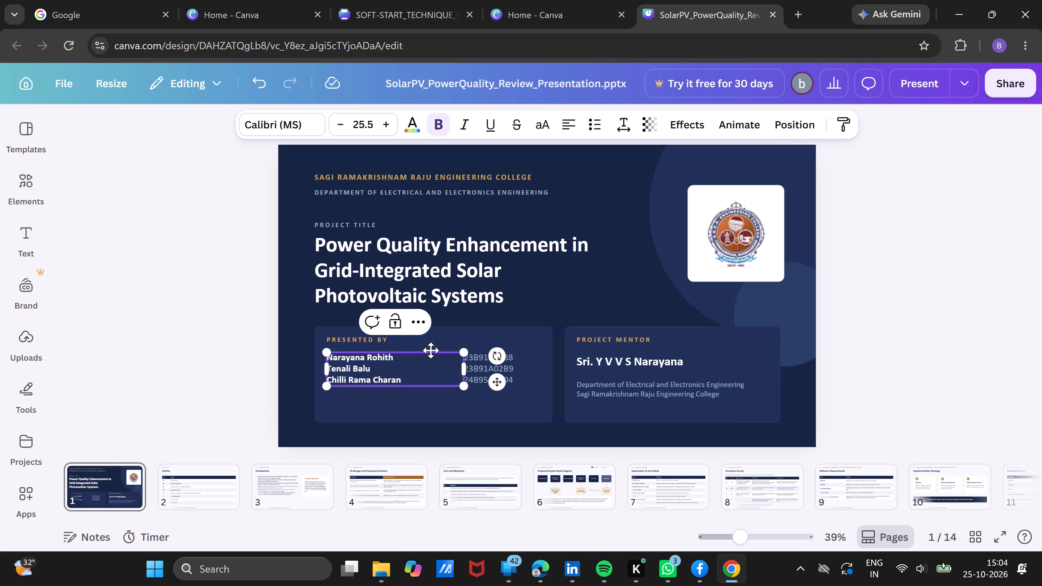
{"action": "key", "text": "BackSpace"}
{"action": "key", "text": "BackSpace"}
{"action": "key", "text": "BackSpace"}
{"action": "key", "text": "BackSpace"}
{"action": "key", "text": "BackSpace"}
{"action": "key", "text": "BackSpace"}
{"action": "key", "text": "BackSpace"}
{"action": "key", "text": "BackSpace"}
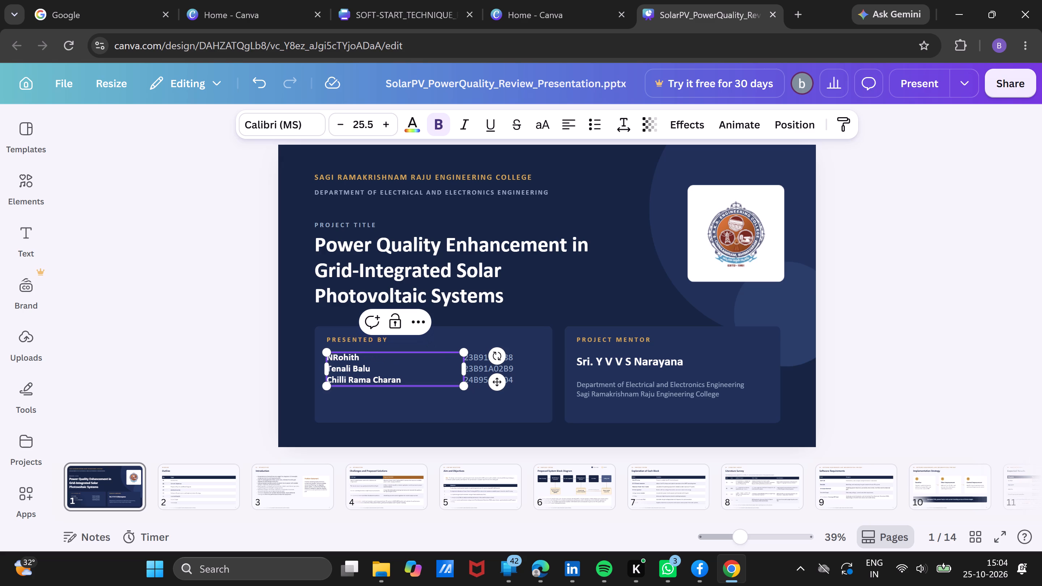
{"action": "type", "text": "."}
{"action": "key", "text": "space"}
Shorten the second presenter's surname on the title slide to the initial "T.".
{"action": "key", "text": "Down"}
{"action": "key", "text": "Right"}
{"action": "key", "text": "Right"}
{"action": "key", "text": "Right"}
{"action": "key", "text": "Right"}
{"action": "key", "text": "BackSpace"}
{"action": "key", "text": "BackSpace"}
{"action": "key", "text": "BackSpace"}
{"action": "key", "text": "BackSpace"}
{"action": "key", "text": "BackSpace"}
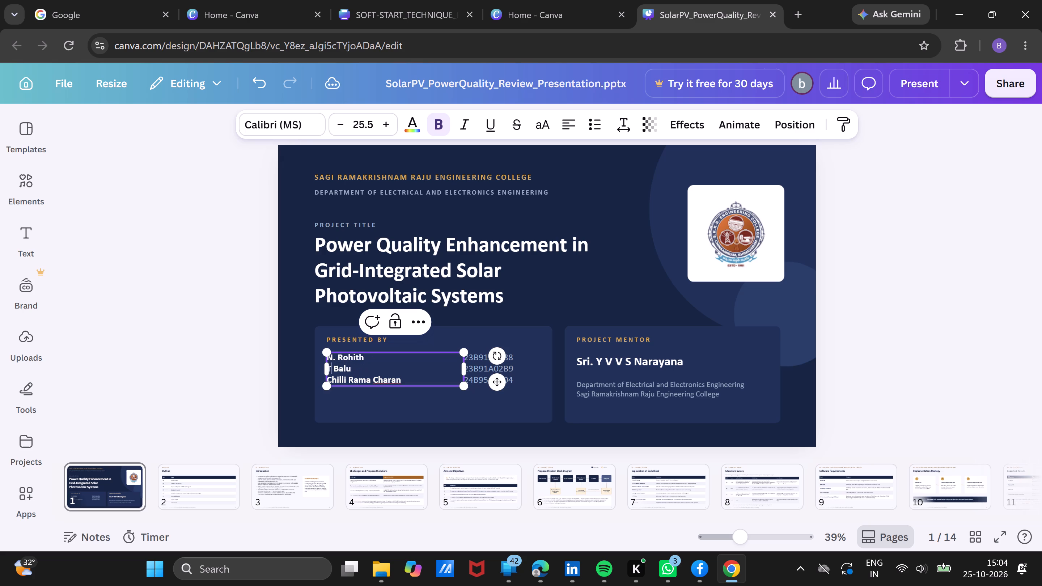
{"action": "key", "text": "period"}
Shorten the third presenter's surname to the initial "C." and the middle name to "Ram", and finish editing the names.
{"action": "key", "text": "Down"}
{"action": "key", "text": "Right"}
{"action": "key", "text": "Right"}
{"action": "key", "text": "Right"}
{"action": "key", "text": "Right"}
{"action": "key", "text": "Right"}
{"action": "key", "text": "Right"}
{"action": "key", "text": "Right"}
{"action": "key", "text": "Right"}
{"action": "key", "text": "Right"}
{"action": "key", "text": "Right"}
{"action": "key", "text": "BackSpace"}
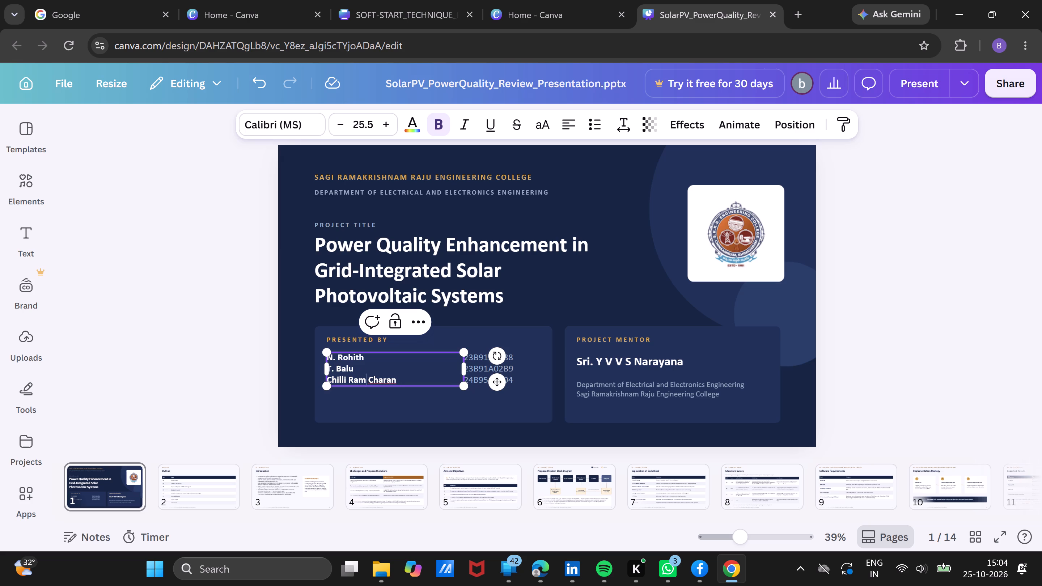
{"action": "key", "text": "Left"}
{"action": "key", "text": "Left"}
{"action": "key", "text": "Left"}
{"action": "key", "text": "Left"}
{"action": "key", "text": "BackSpace"}
{"action": "key", "text": "BackSpace"}
{"action": "key", "text": "BackSpace"}
{"action": "key", "text": "BackSpace"}
{"action": "key", "text": "BackSpace"}
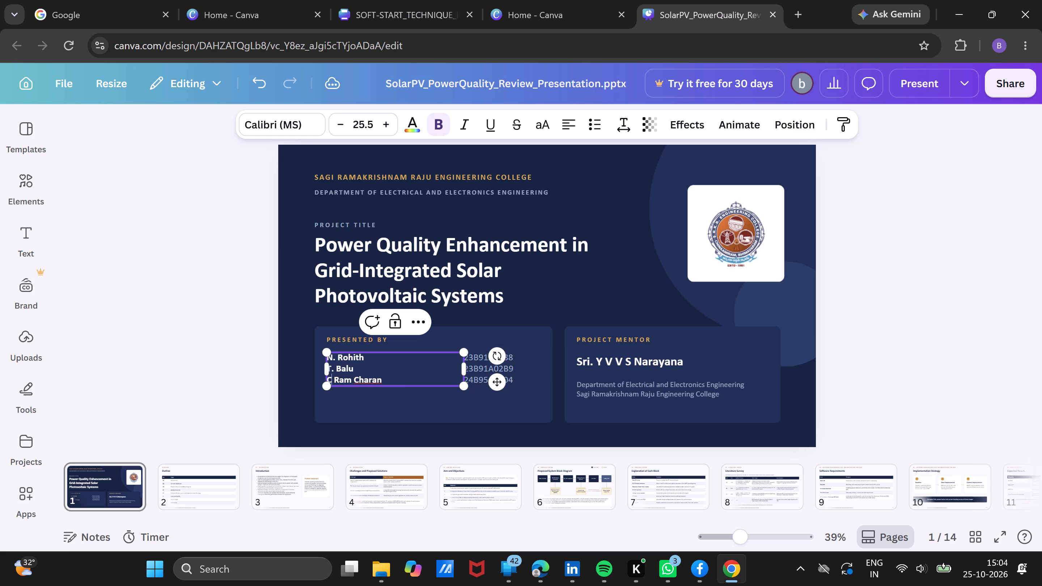
{"action": "key", "text": "period"}
{"action": "left_click", "coordinate": [194, 369]}
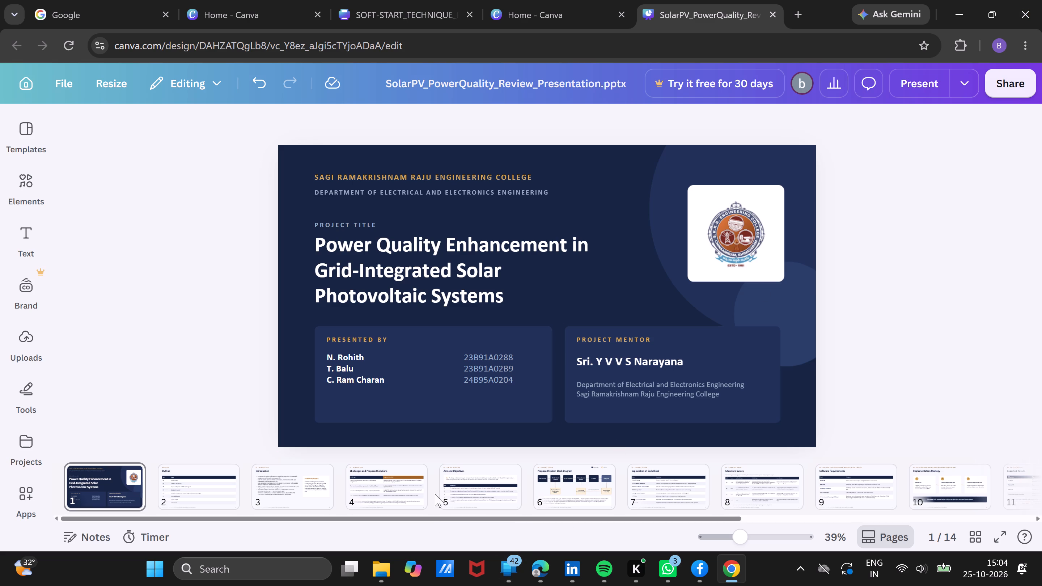
Review the slides from Outline through Expected Results, checking the introduction, block diagram, literature survey, software requirements and implementation strategy.
{"action": "left_click", "coordinate": [219, 482]}
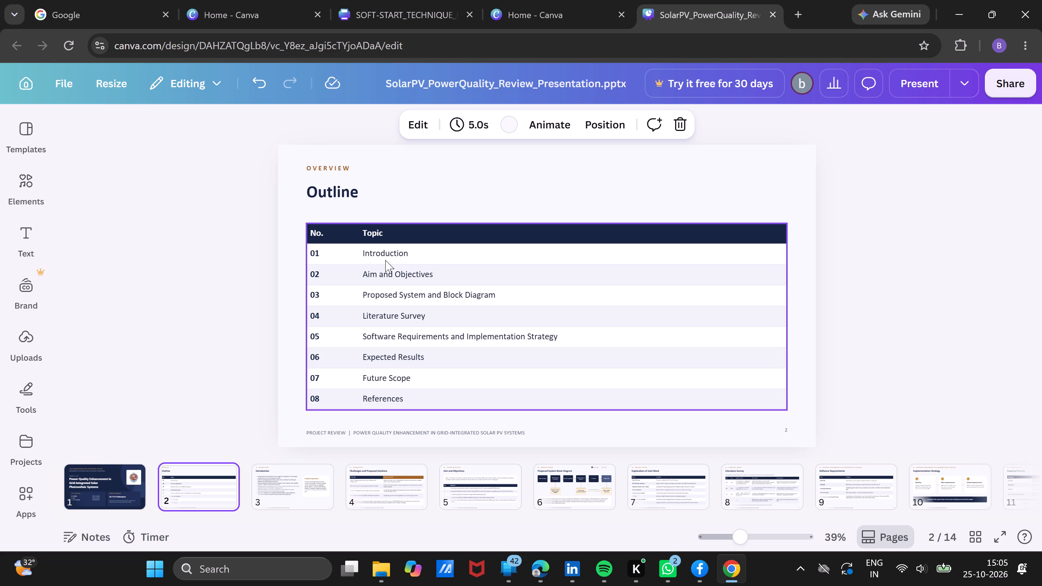
{"action": "left_click", "coordinate": [278, 490]}
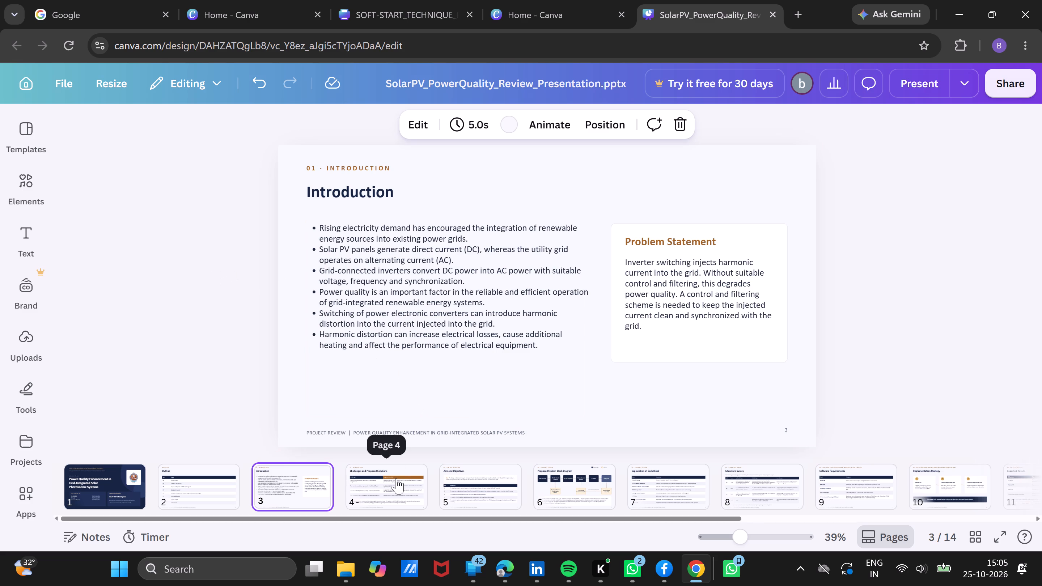
{"action": "left_click", "coordinate": [388, 485]}
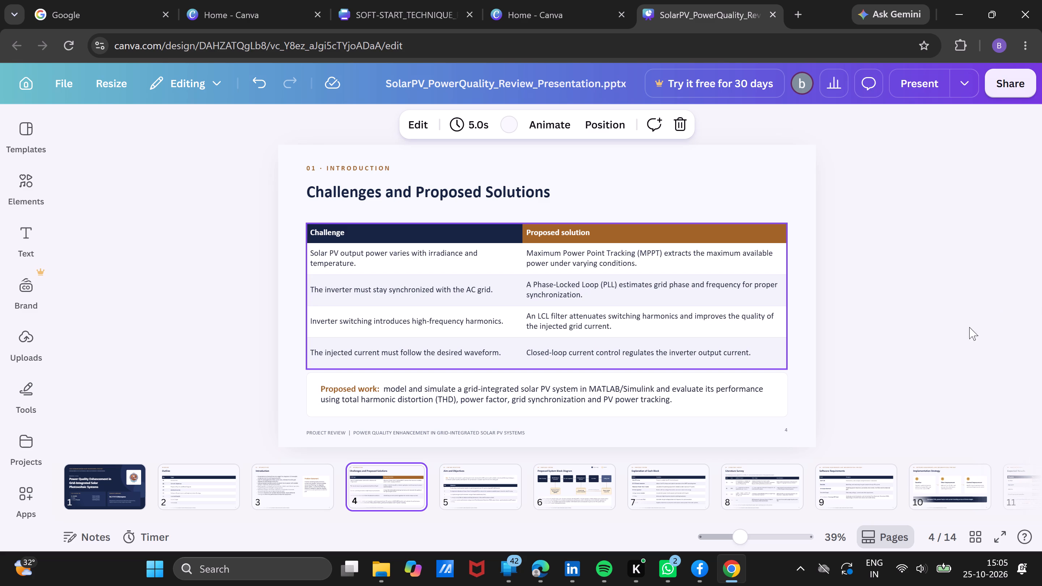
{"action": "left_click", "coordinate": [296, 477]}
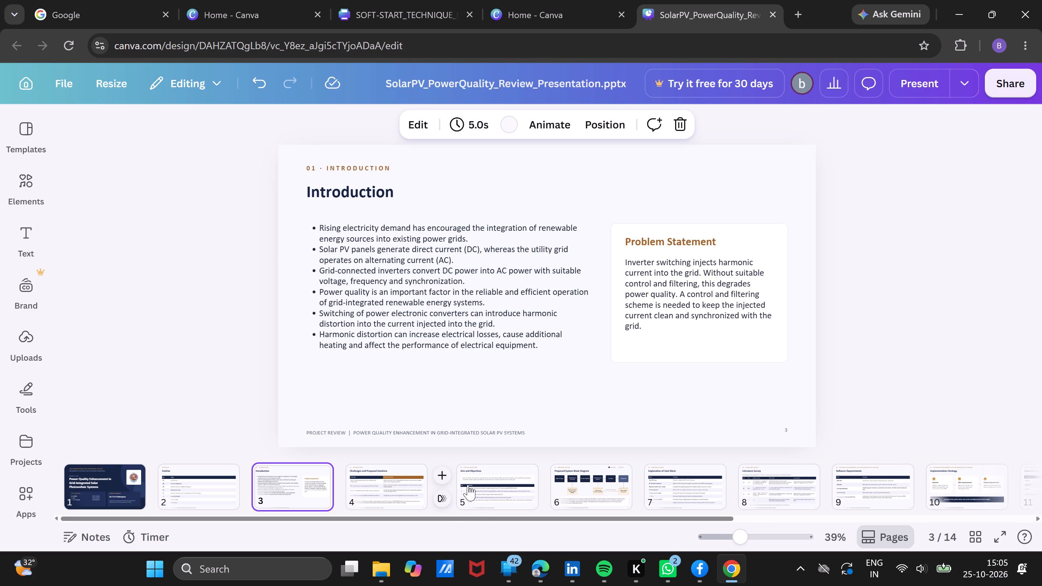
{"action": "left_click", "coordinate": [490, 485]}
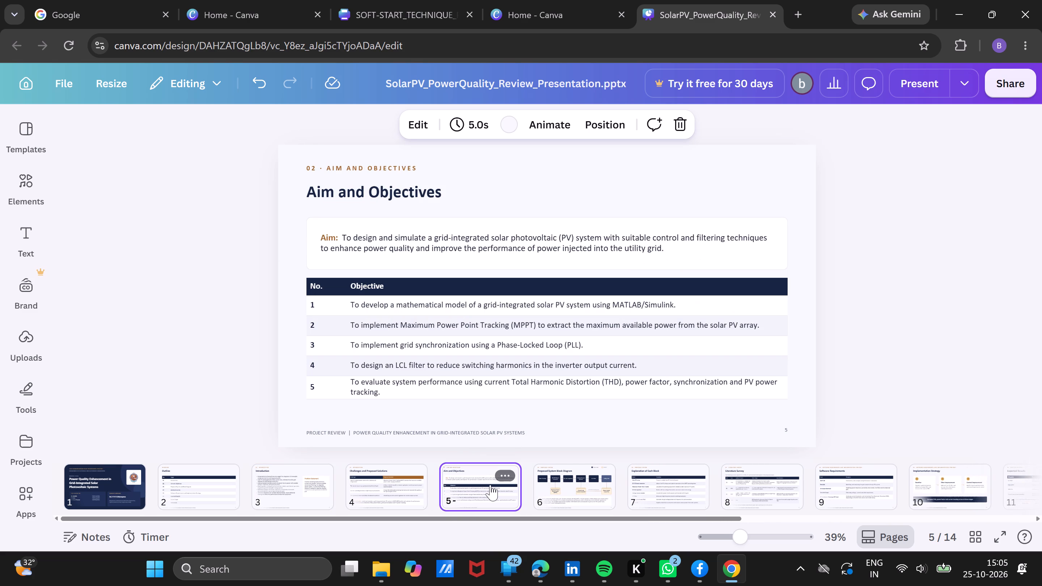
{"action": "left_click", "coordinate": [574, 485]}
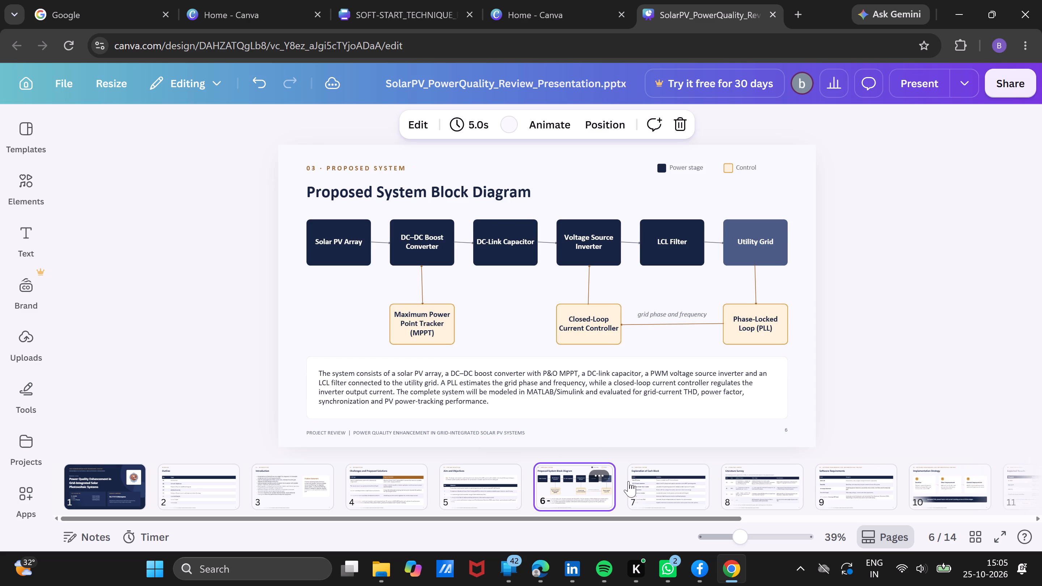
{"action": "left_click", "coordinate": [679, 487]}
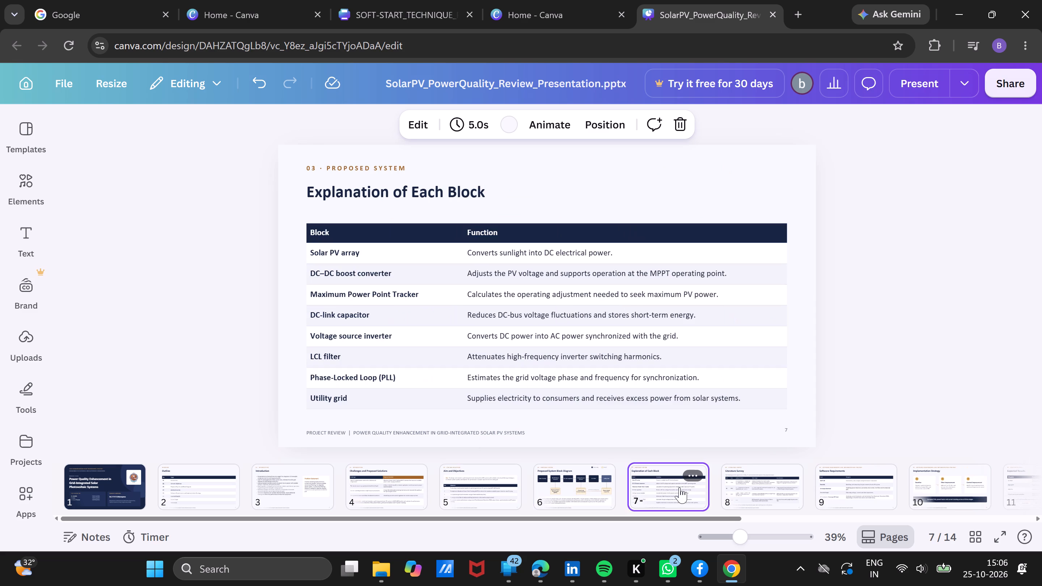
{"action": "left_click", "coordinate": [755, 486]}
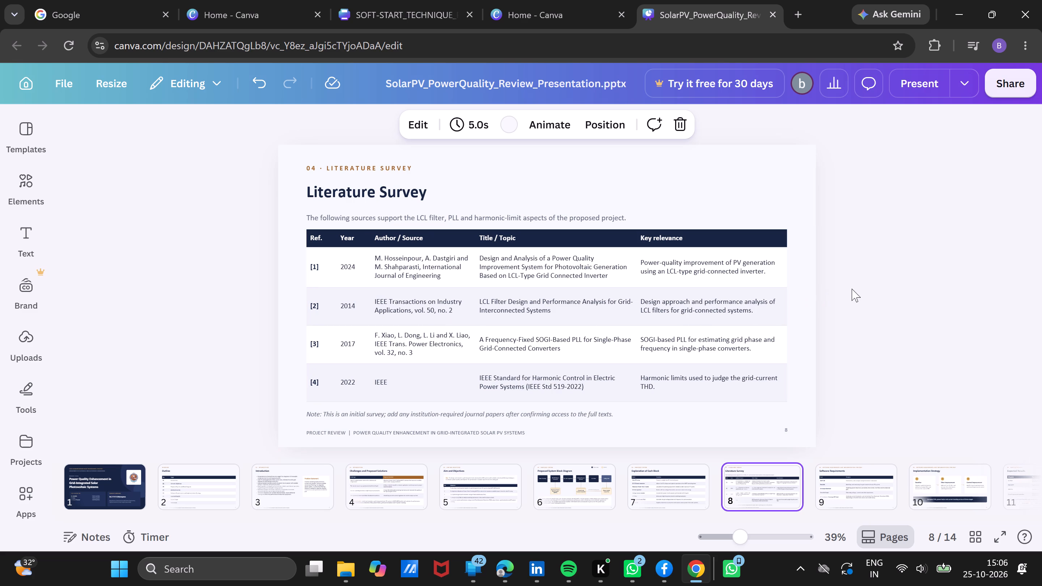
{"action": "scroll", "coordinate": [704, 394], "scroll_direction": "down", "scroll_amount": 2}
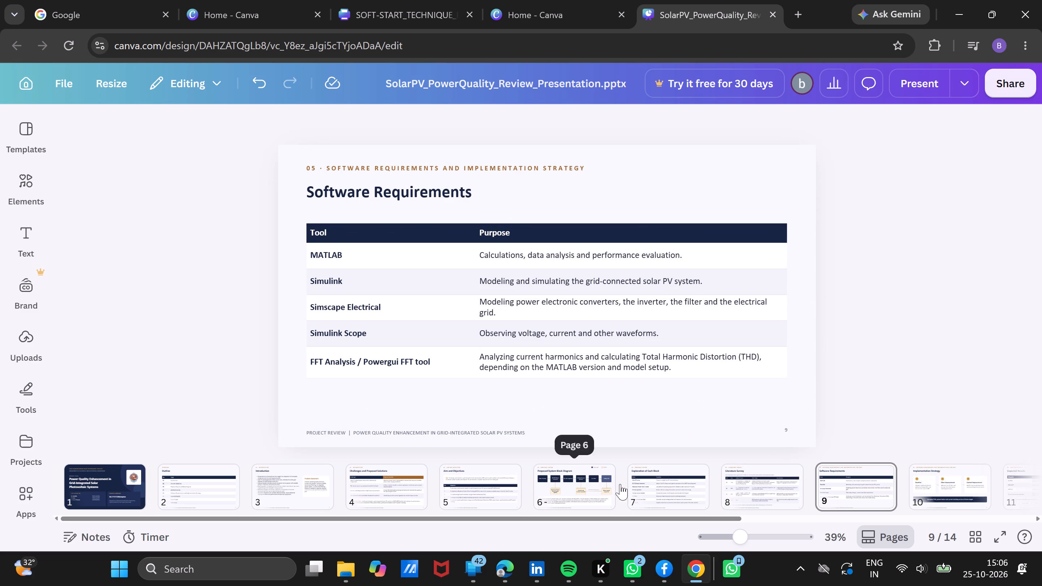
{"action": "left_click", "coordinate": [666, 484]}
{"action": "left_click", "coordinate": [743, 490]}
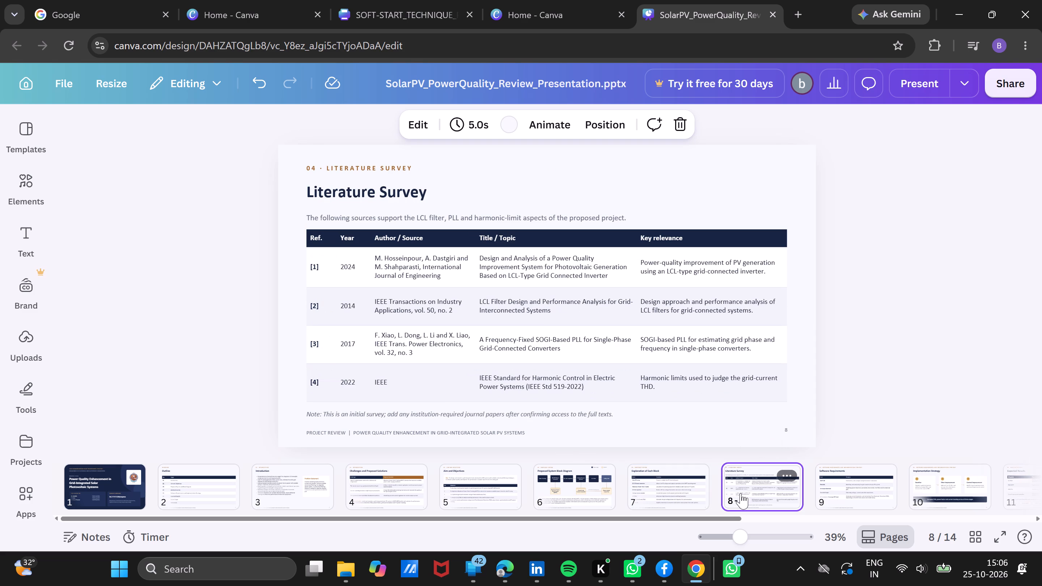
{"action": "left_click", "coordinate": [841, 496]}
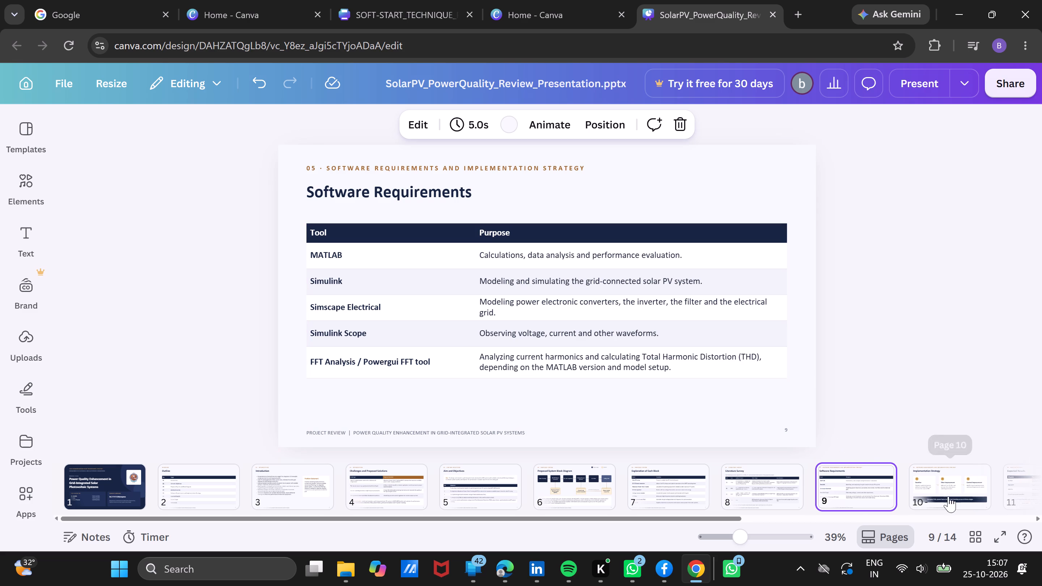
{"action": "left_click", "coordinate": [946, 487]}
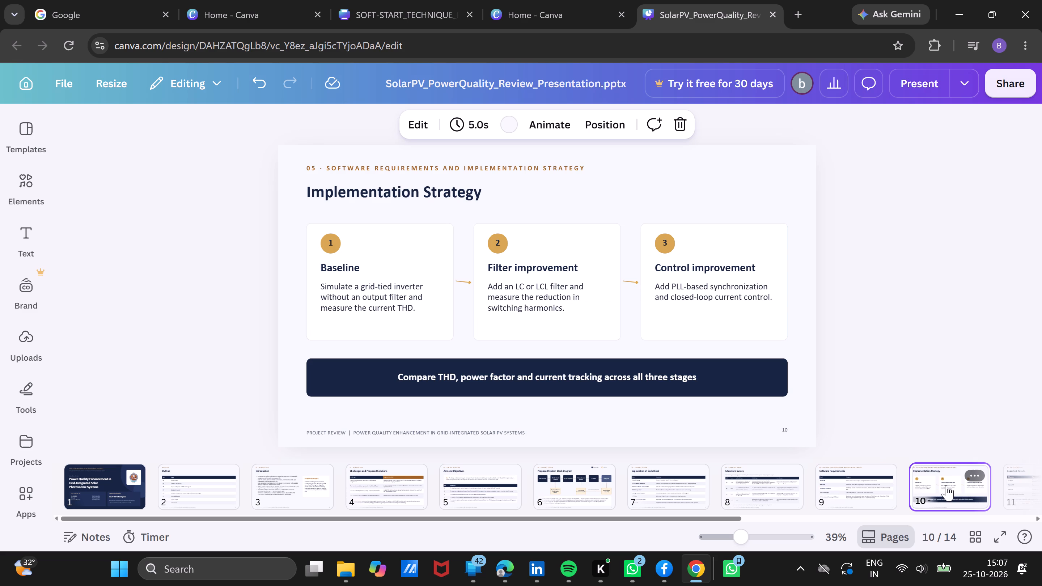
{"action": "left_click", "coordinate": [1016, 488]}
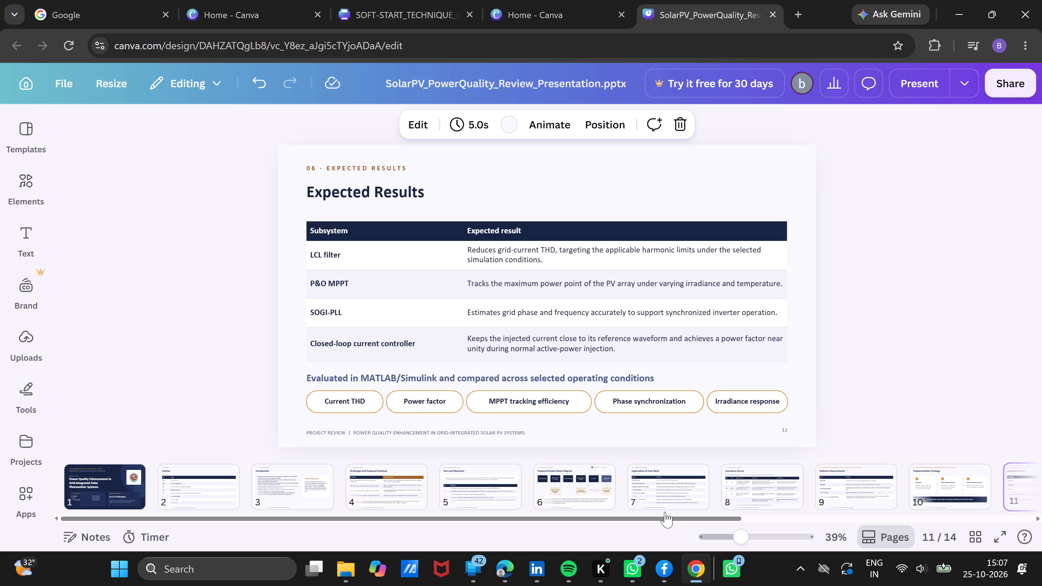
Review the Future Scope, References and Thank You slides, rechecking Expected Results, and return to the title slide.
{"action": "left_click_drag", "start_coordinate": [665, 520], "coordinate": [790, 517]}
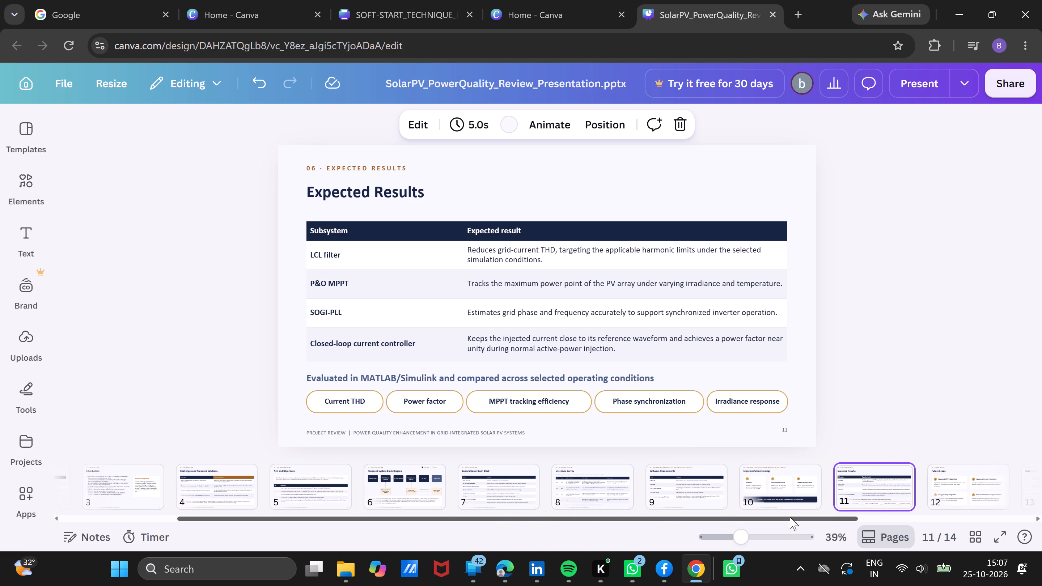
{"action": "left_click_drag", "start_coordinate": [790, 517], "coordinate": [799, 517]}
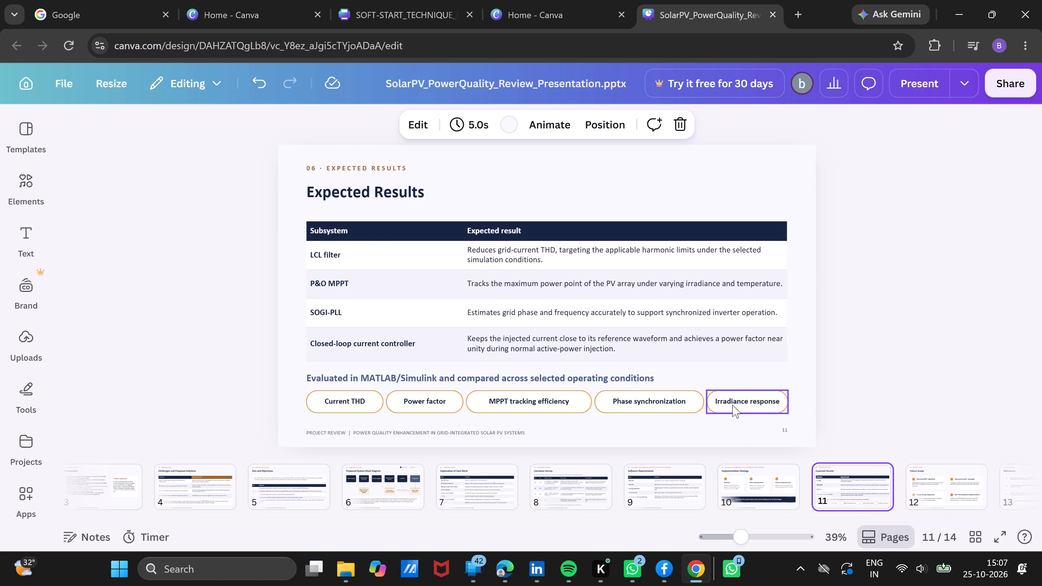
{"action": "left_click", "coordinate": [946, 502]}
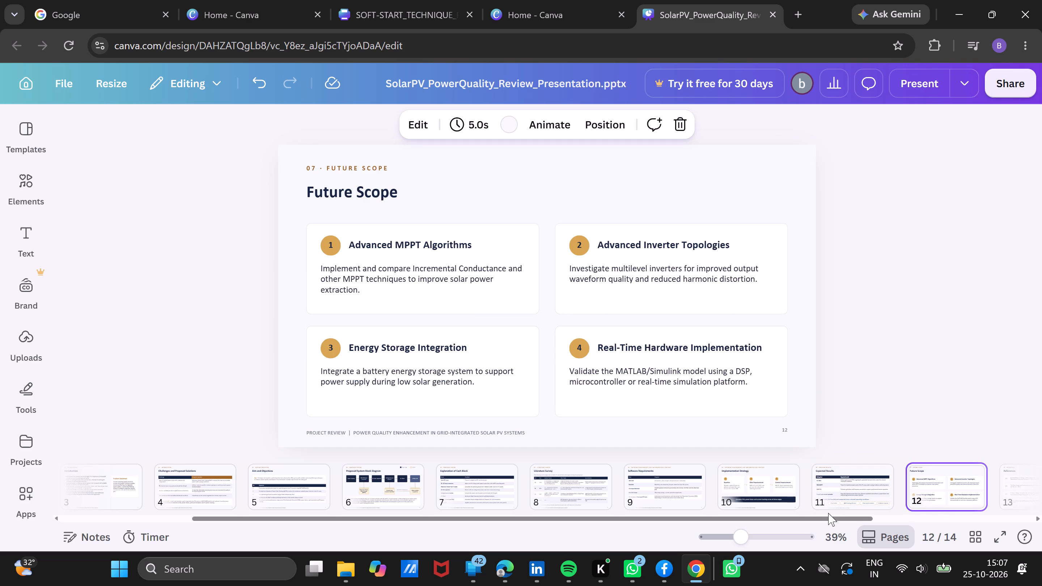
{"action": "left_click_drag", "start_coordinate": [829, 519], "coordinate": [1033, 511]}
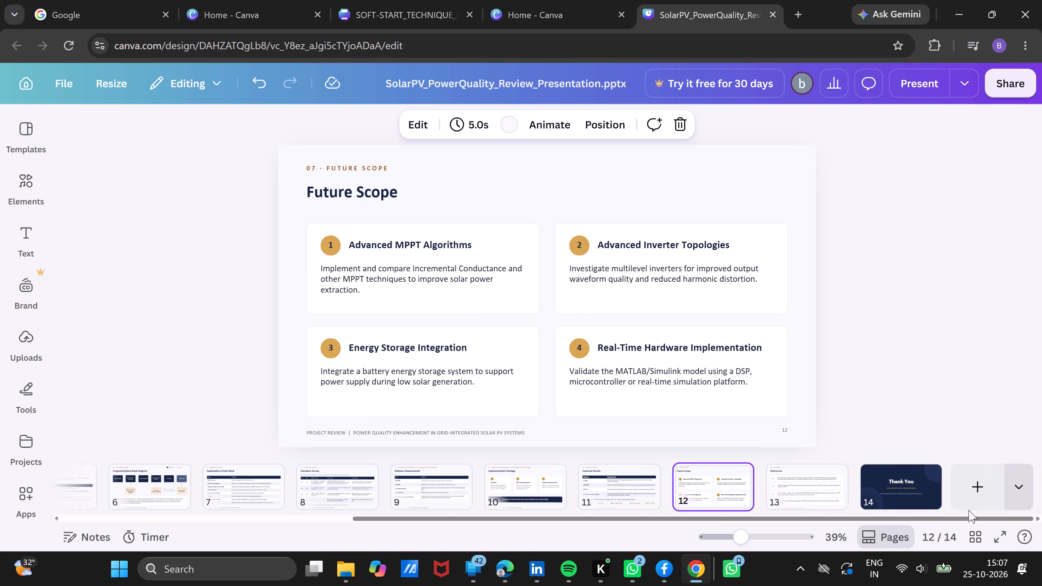
{"action": "left_click", "coordinate": [810, 494]}
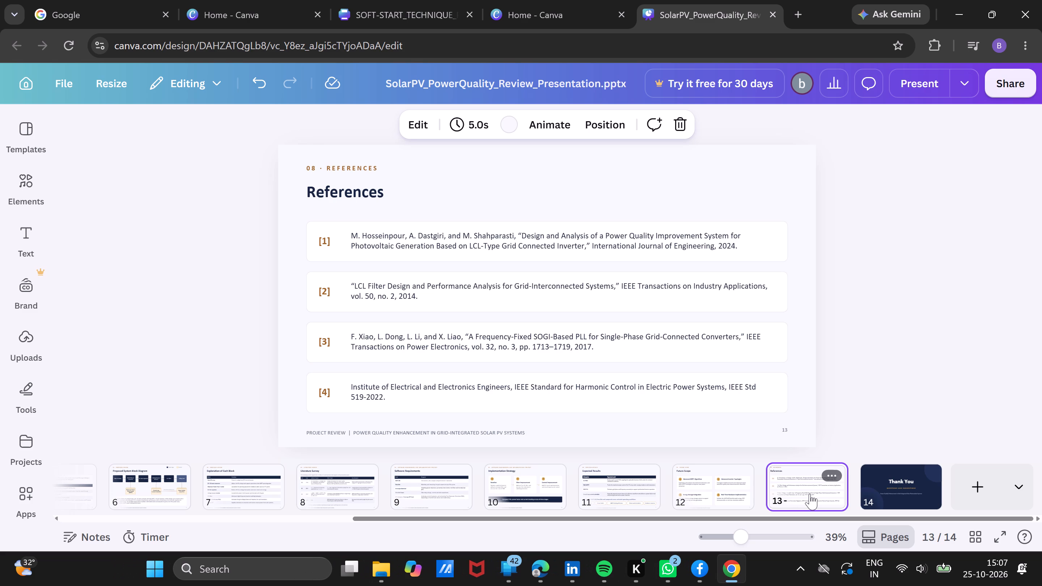
{"action": "left_click", "coordinate": [719, 494]}
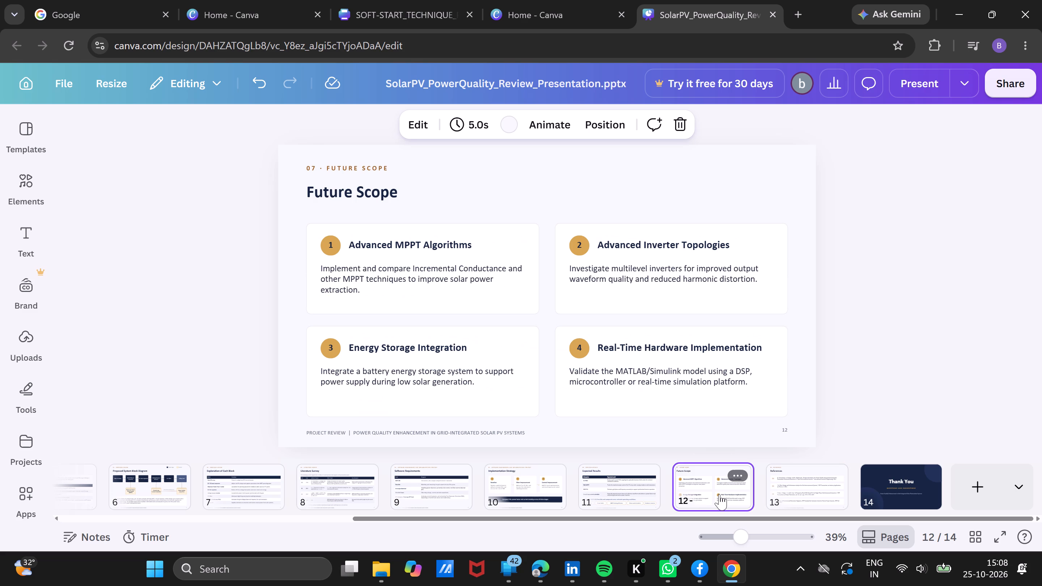
{"action": "left_click", "coordinate": [618, 494]}
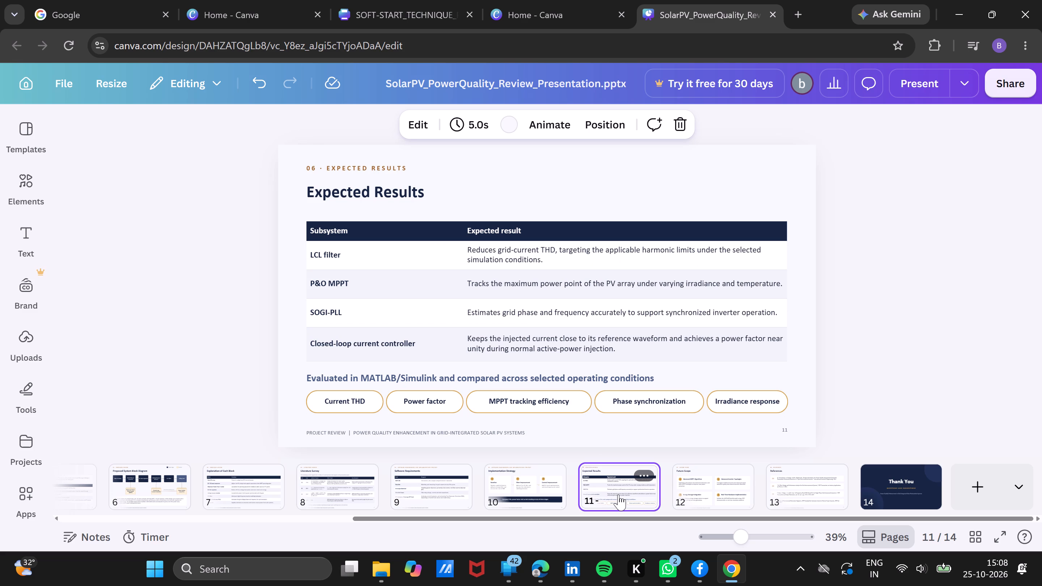
{"action": "left_click", "coordinate": [693, 485]}
{"action": "left_click", "coordinate": [810, 482]}
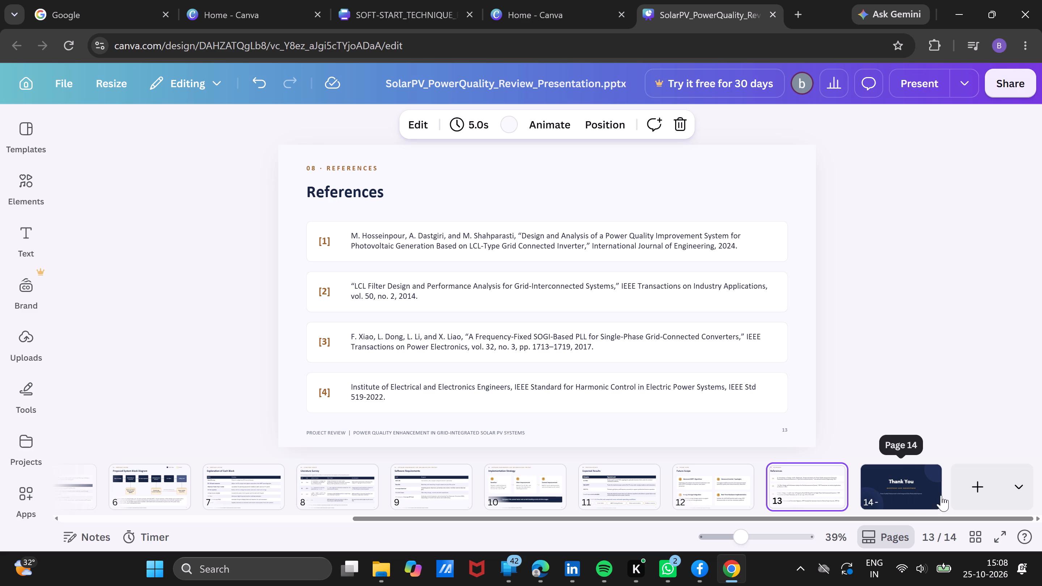
{"action": "left_click", "coordinate": [908, 492]}
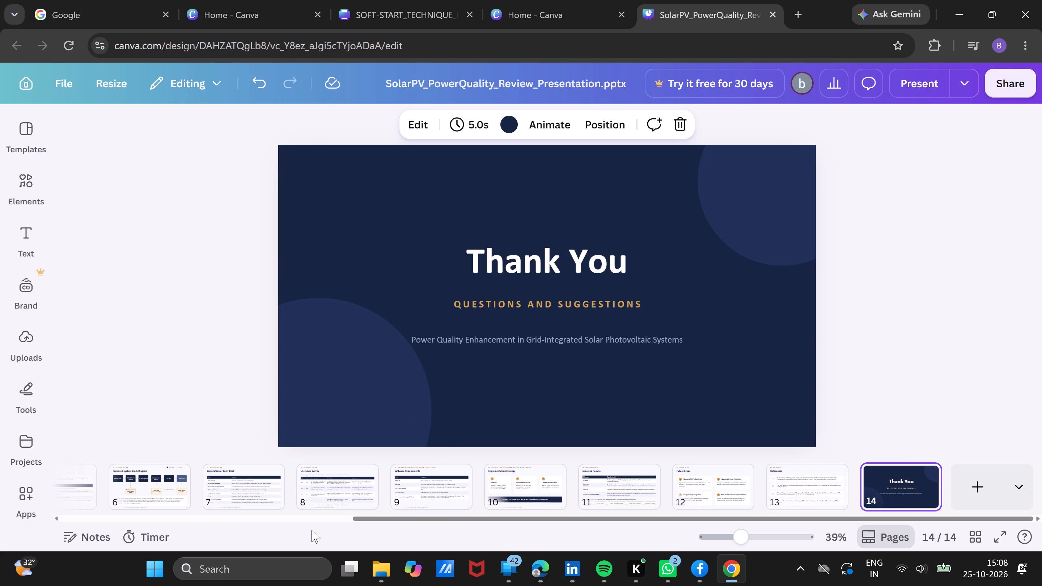
{"action": "left_click_drag", "start_coordinate": [405, 517], "coordinate": [176, 535]}
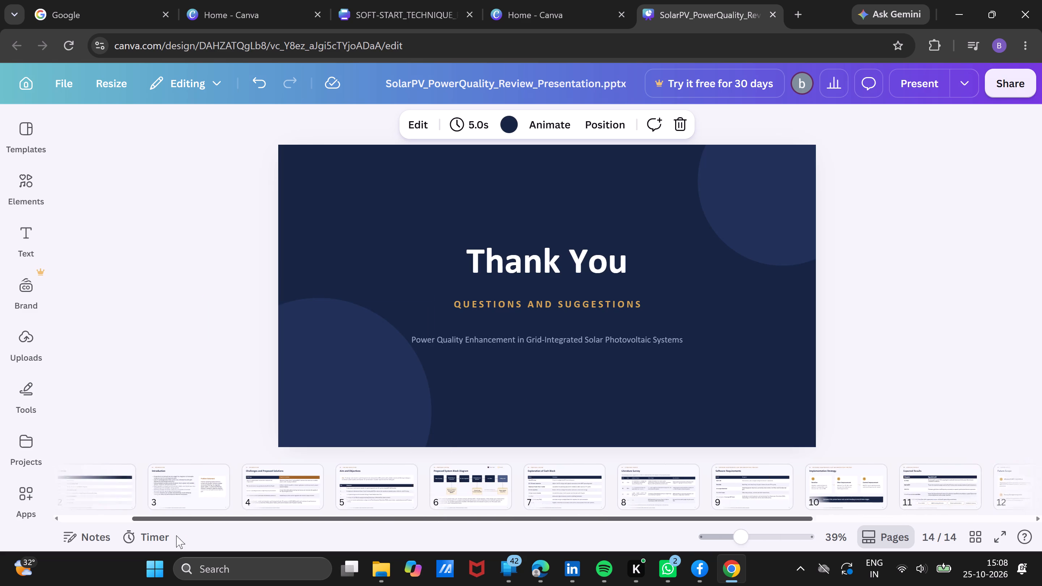
{"action": "left_click_drag", "start_coordinate": [176, 535], "coordinate": [92, 561]}
{"action": "left_click", "coordinate": [115, 473]}
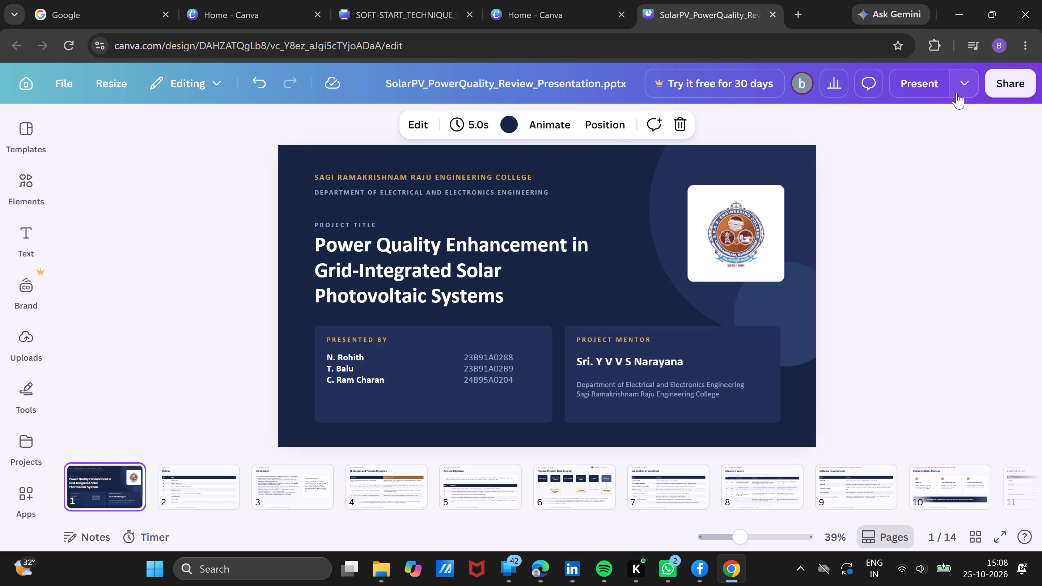
Download all pages of the design as a PDF with the Digital preset.
{"action": "left_click", "coordinate": [963, 82]}
{"action": "left_click", "coordinate": [963, 82]}
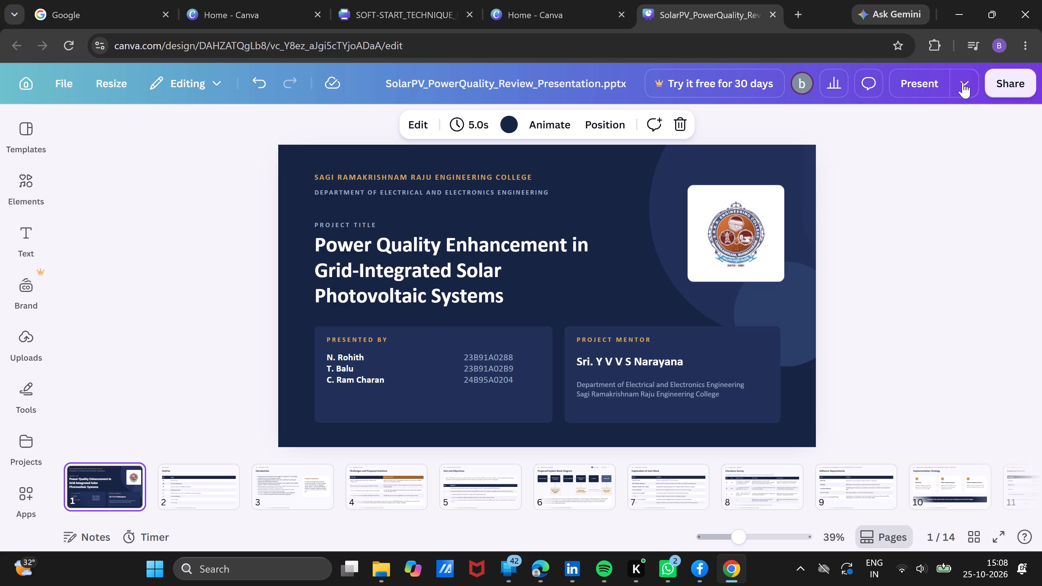
{"action": "left_click", "coordinate": [1008, 81]}
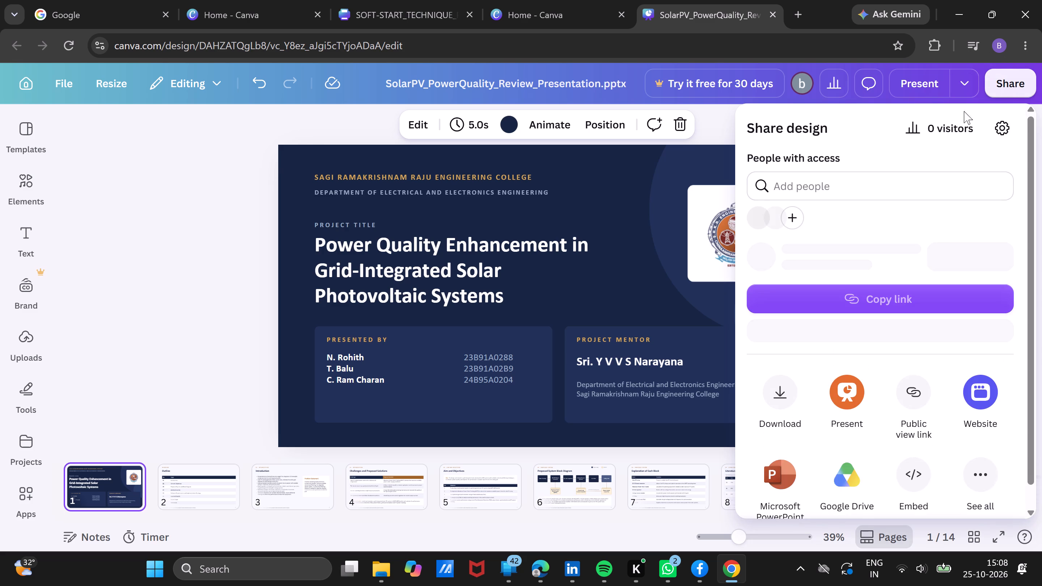
{"action": "left_click", "coordinate": [781, 420]}
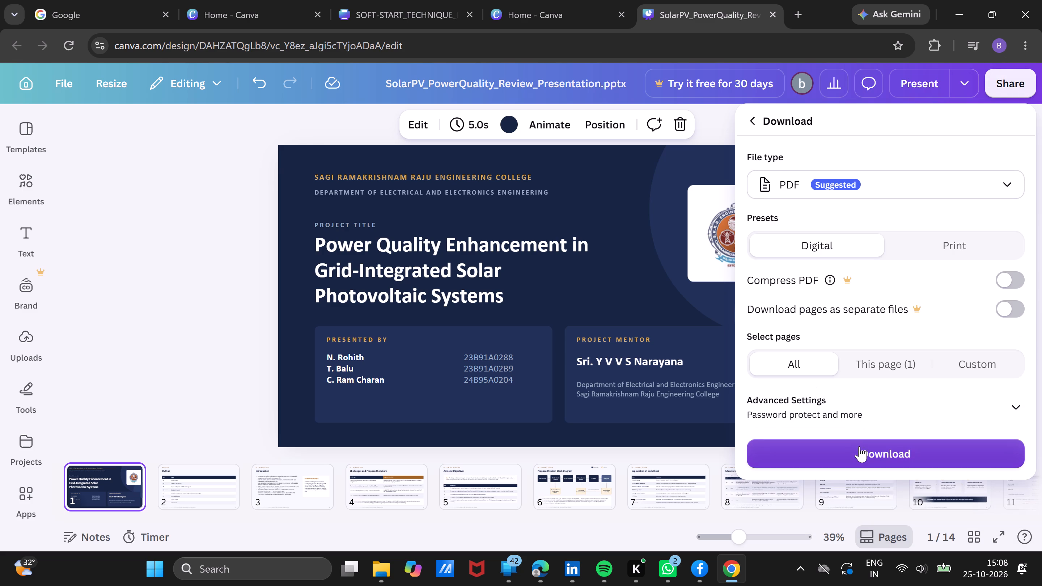
{"action": "left_click", "coordinate": [859, 446]}
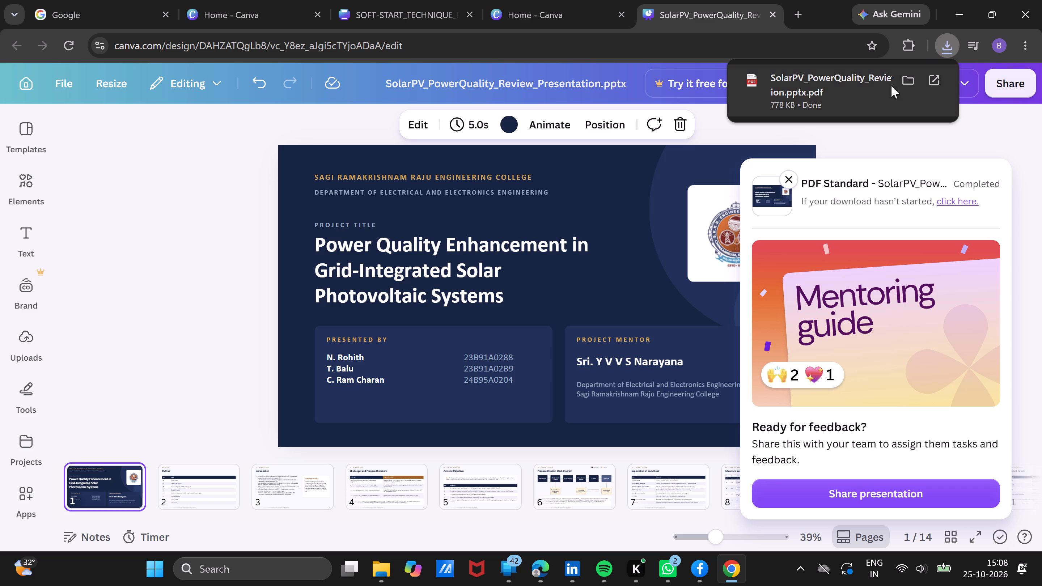
Show the downloaded SolarPV_PowerQuality_Review_Presentation PDF in the Downloads folder in File Explorer and open its sharing options.
{"action": "left_click", "coordinate": [915, 76]}
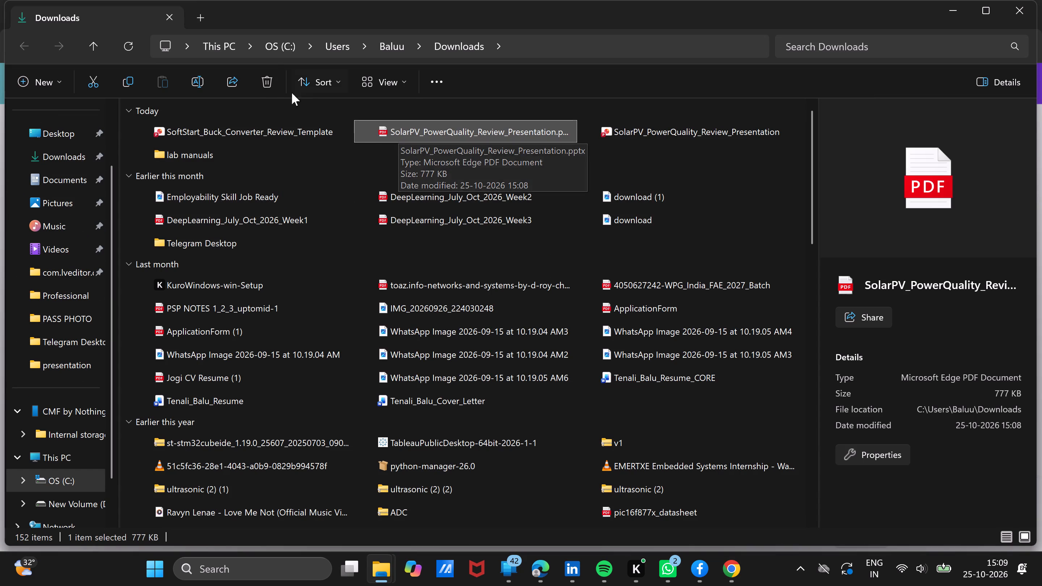
{"action": "left_click", "coordinate": [236, 83]}
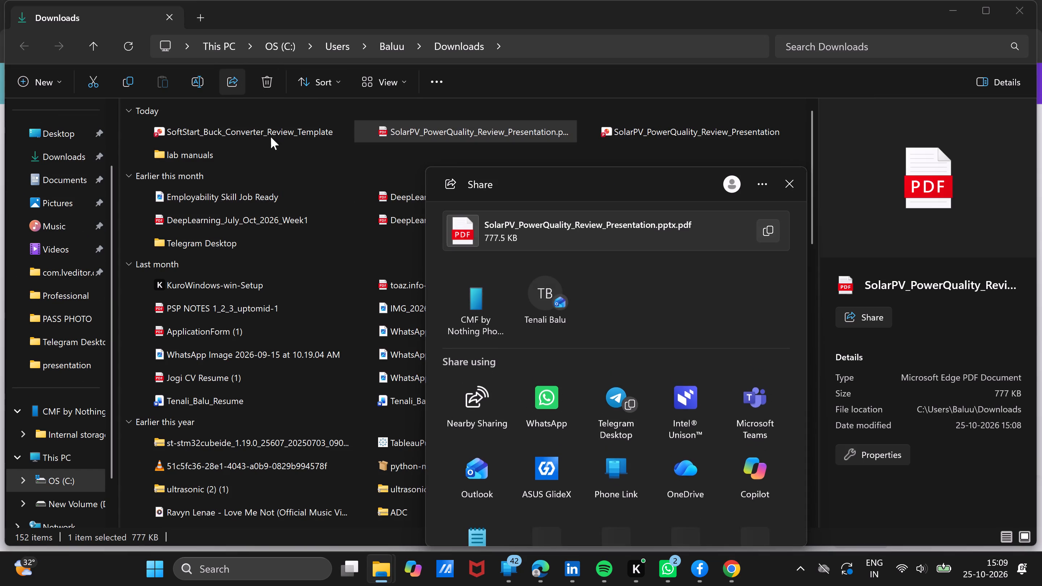
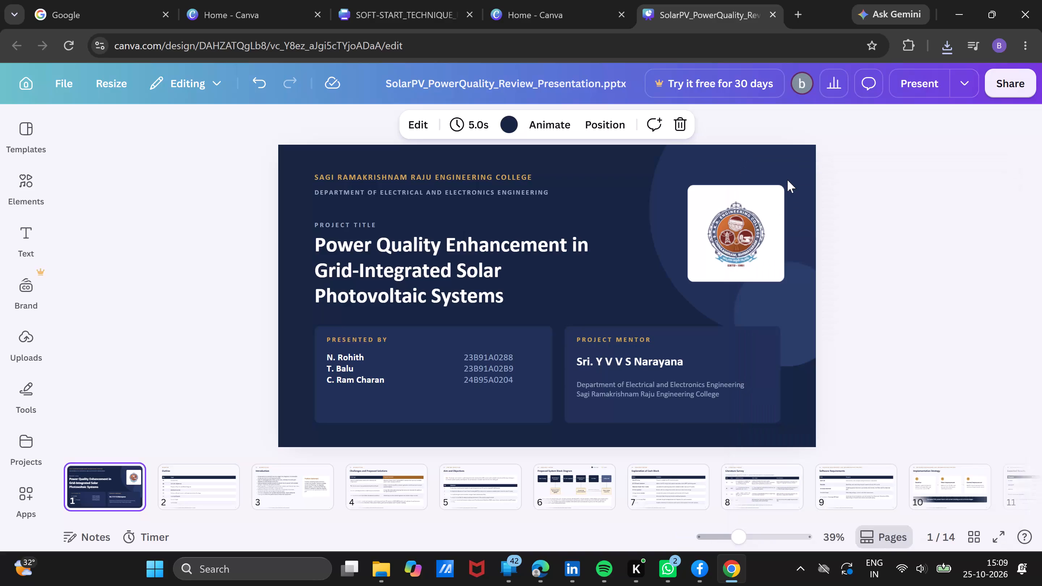
Review the slides in order from Outline through Implementation Strategy, checking their content and layout.
{"action": "left_click", "coordinate": [215, 481]}
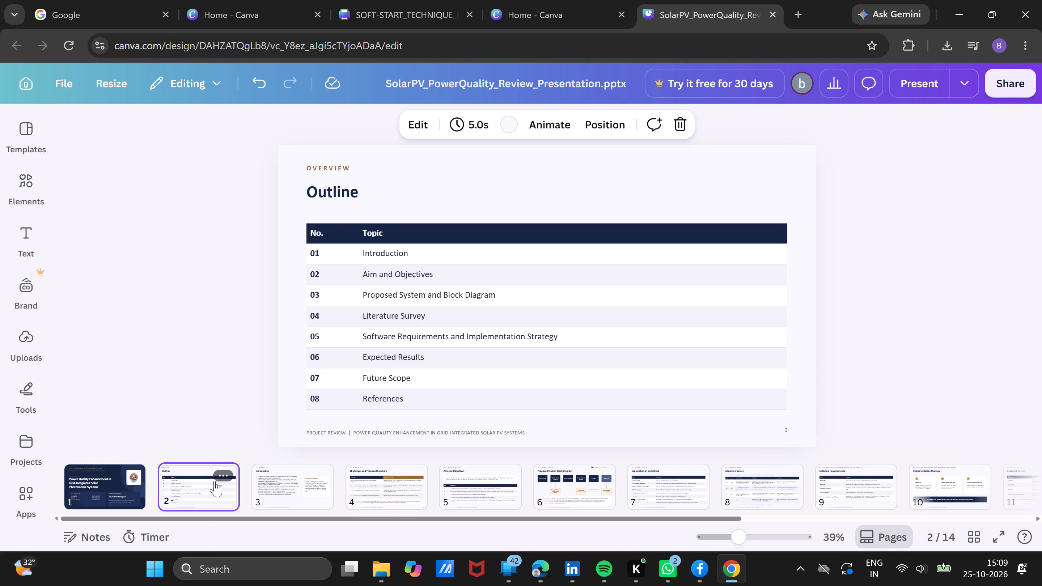
{"action": "left_click", "coordinate": [321, 481]}
{"action": "left_click", "coordinate": [374, 485]}
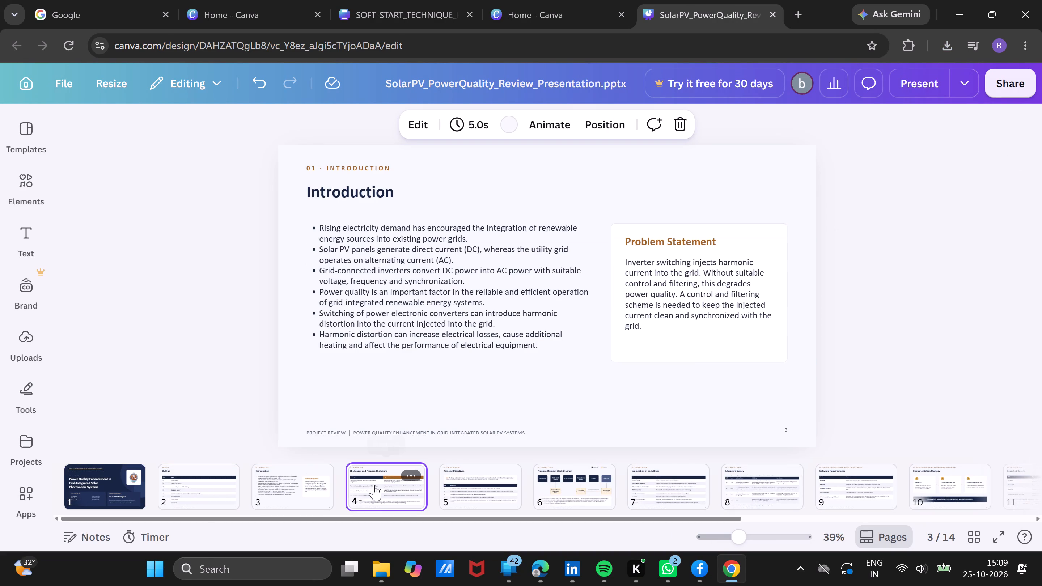
{"action": "left_click", "coordinate": [484, 481]}
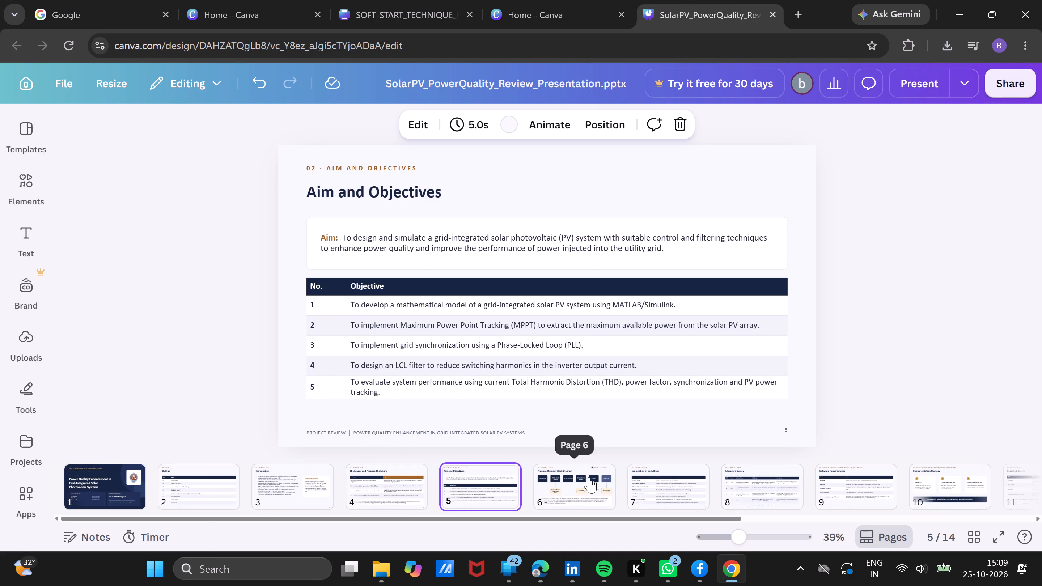
{"action": "left_click", "coordinate": [589, 477]}
{"action": "left_click", "coordinate": [647, 479]}
{"action": "left_click", "coordinate": [745, 479]}
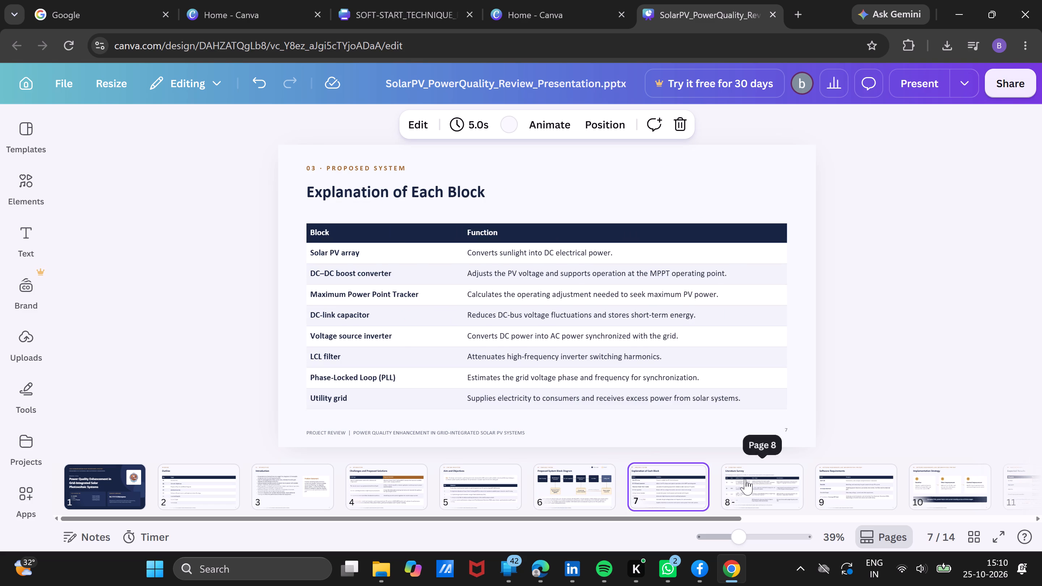
{"action": "left_click", "coordinate": [847, 477]}
{"action": "left_click", "coordinate": [933, 475]}
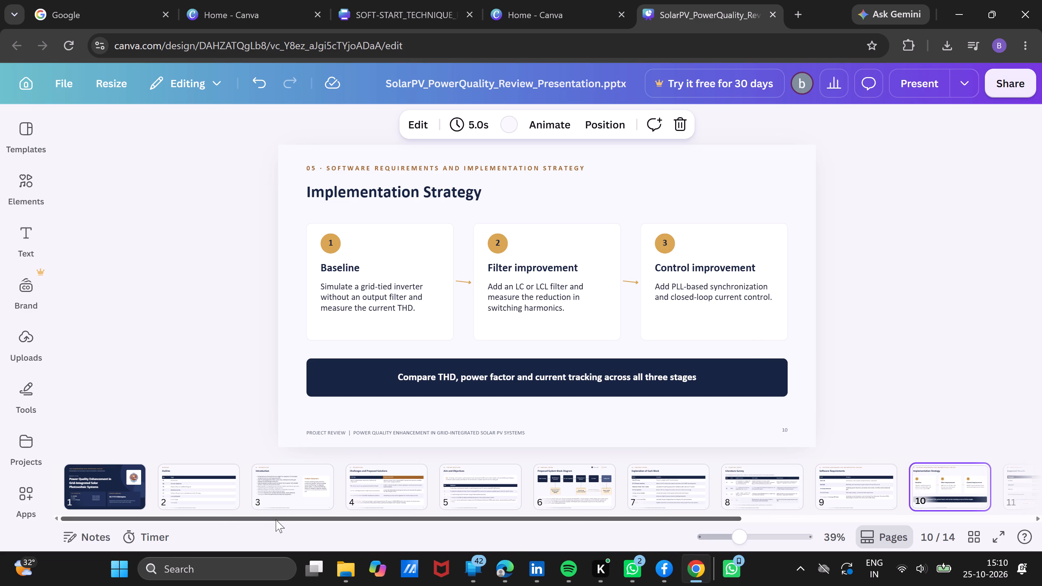
Return to the presentation's title slide.
{"action": "left_click_drag", "start_coordinate": [276, 519], "coordinate": [175, 512]}
{"action": "left_click", "coordinate": [107, 483]}
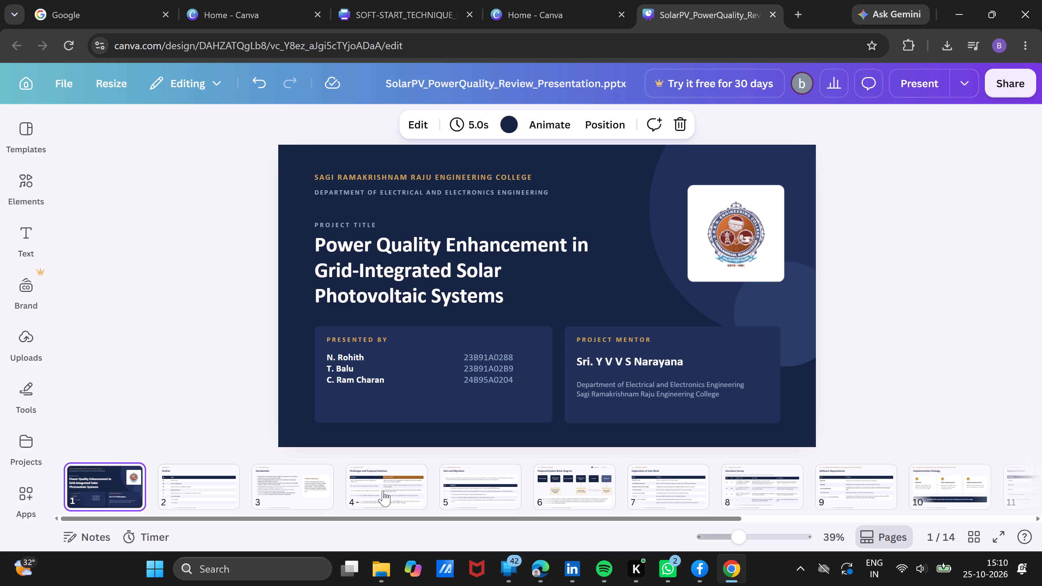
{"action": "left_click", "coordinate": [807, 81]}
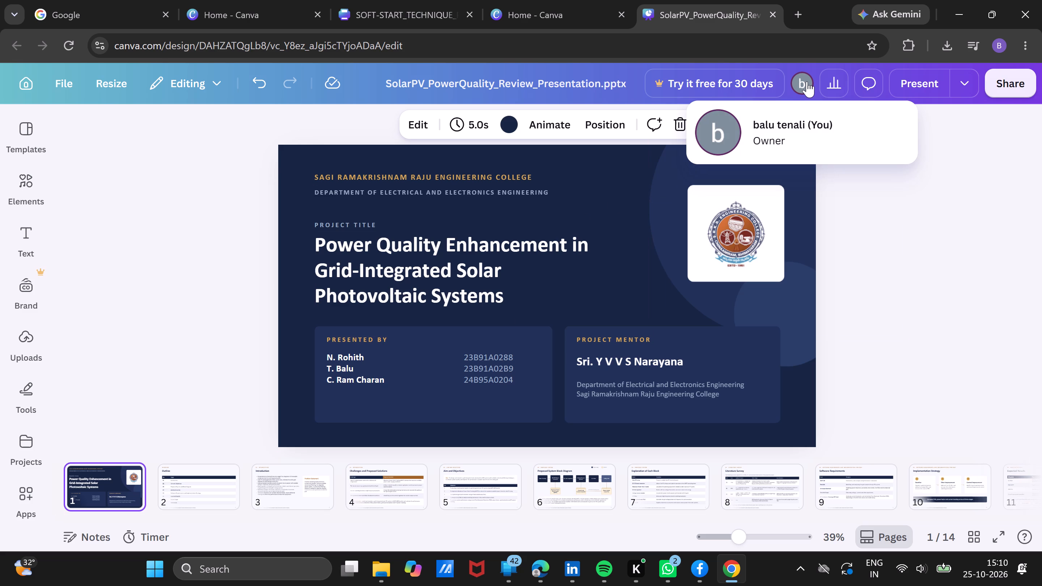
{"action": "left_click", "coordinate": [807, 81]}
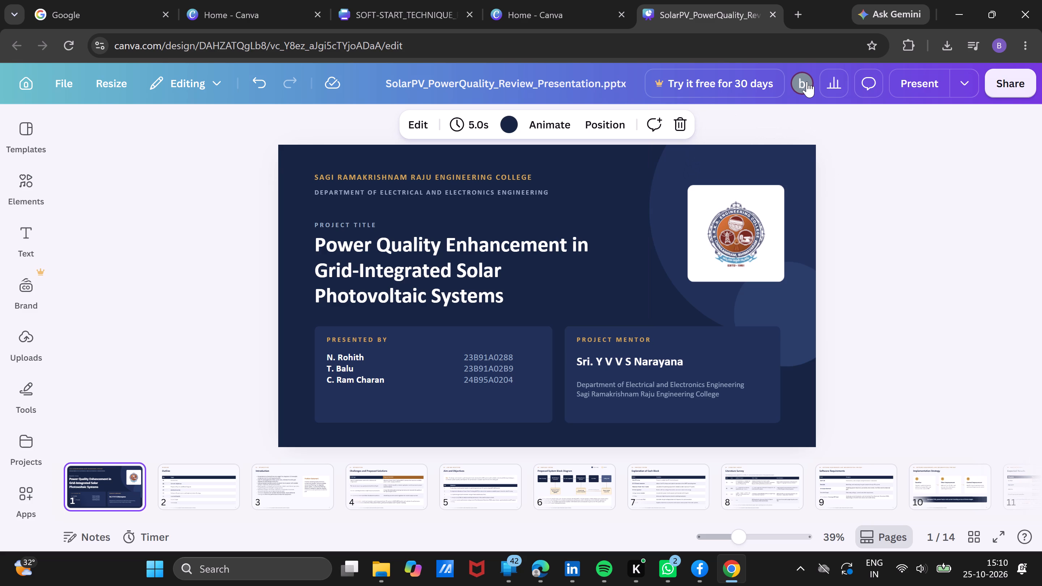
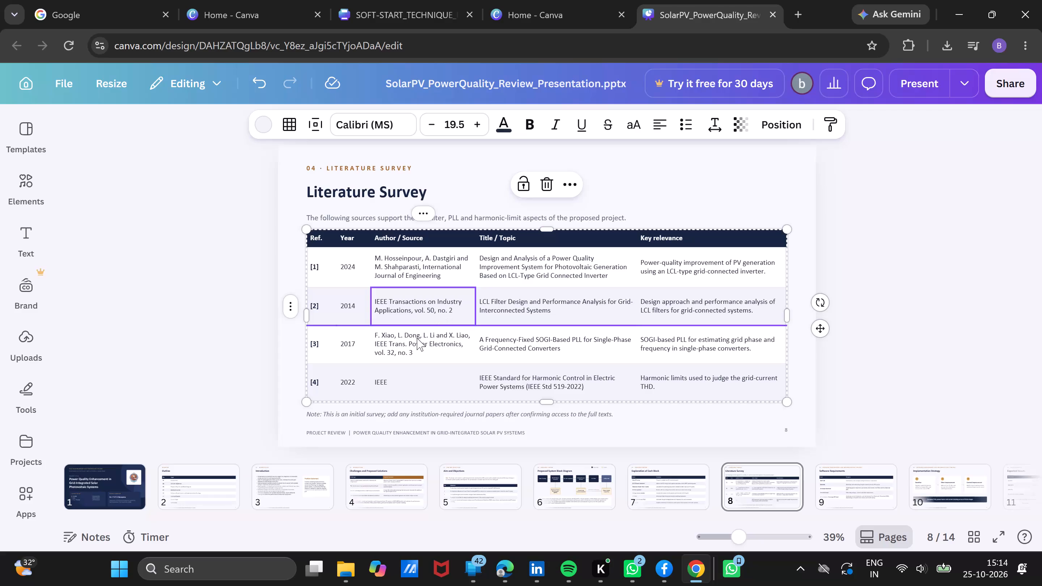
Examine the References slide, go through the slides from Software Requirements to Future Scope, and end back on References.
{"action": "left_click", "coordinate": [918, 341]}
{"action": "left_click", "coordinate": [953, 517]}
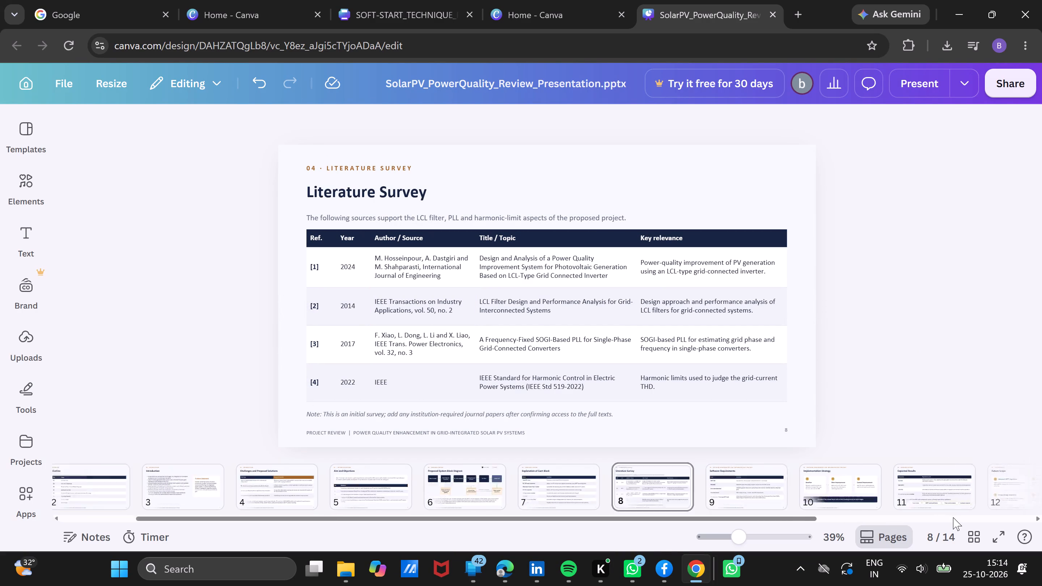
{"action": "left_click", "coordinate": [796, 488]}
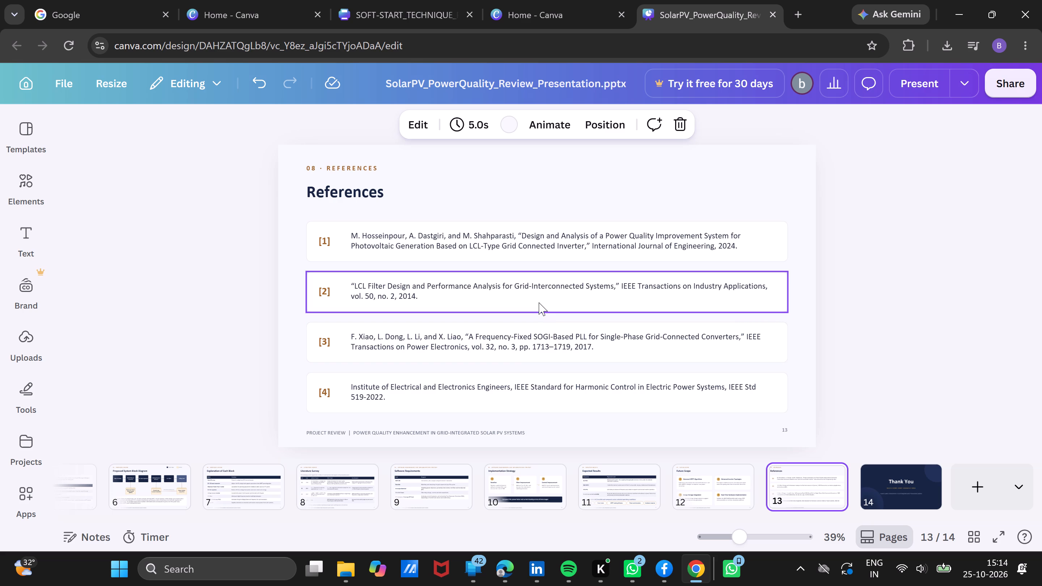
{"action": "left_click", "coordinate": [450, 480]}
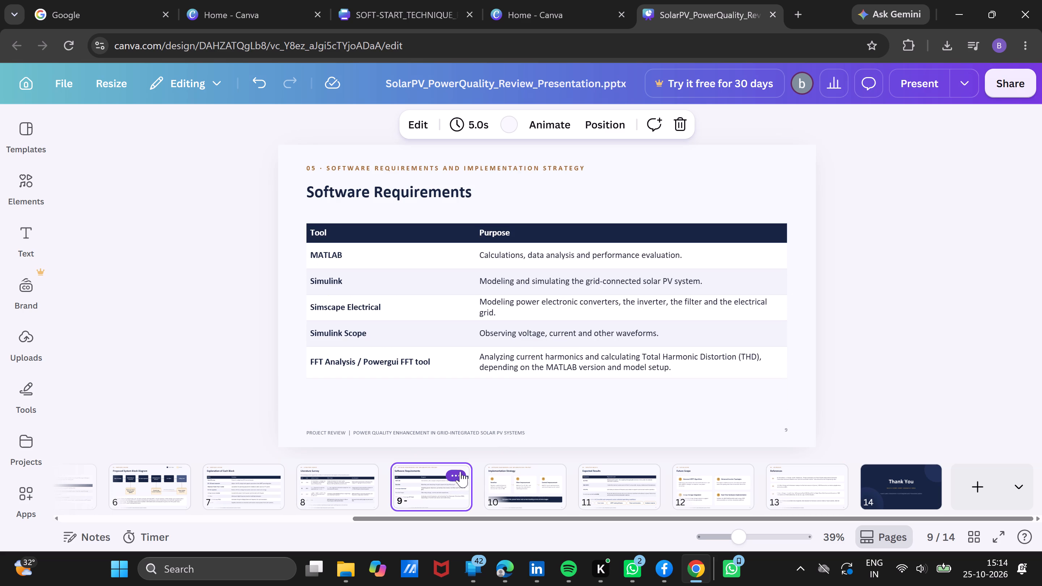
{"action": "left_click", "coordinate": [536, 478]}
{"action": "left_click", "coordinate": [607, 489]}
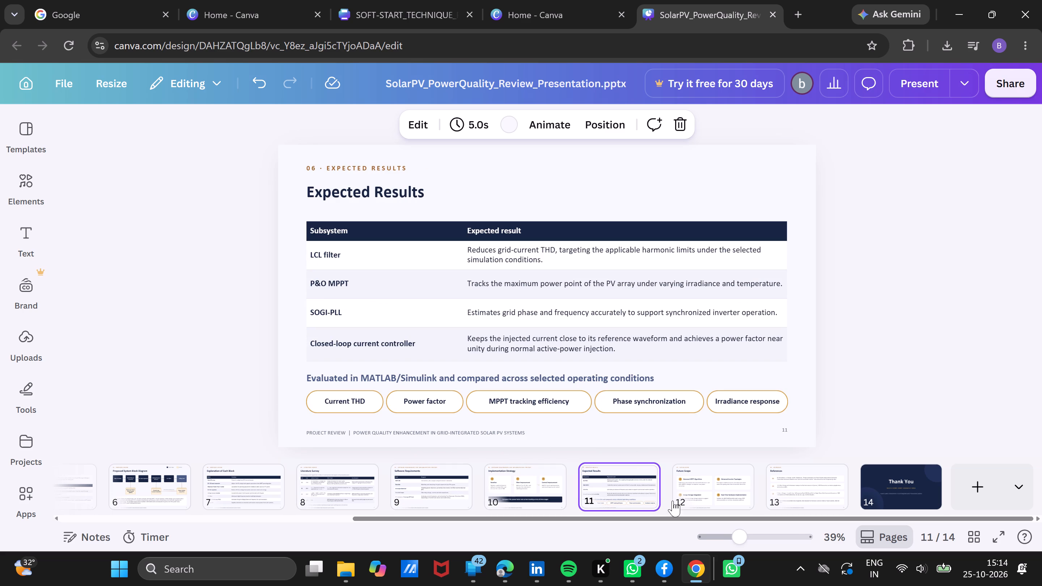
{"action": "left_click", "coordinate": [711, 485]}
{"action": "left_click", "coordinate": [807, 487]}
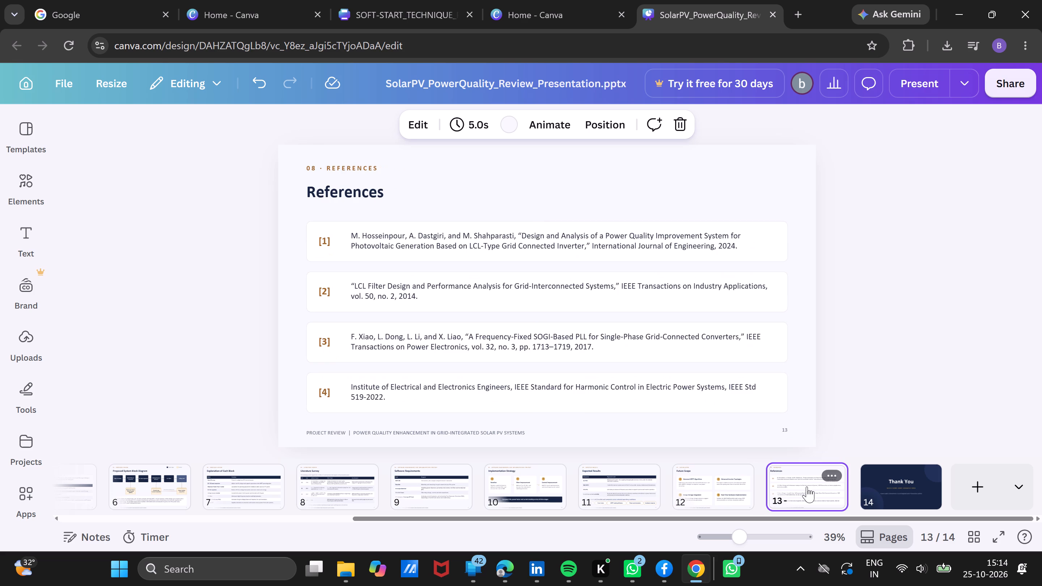
Return to the Literature Survey slide and select the author/source cell of entry [2] to check it against the references.
{"action": "left_click", "coordinate": [355, 489]}
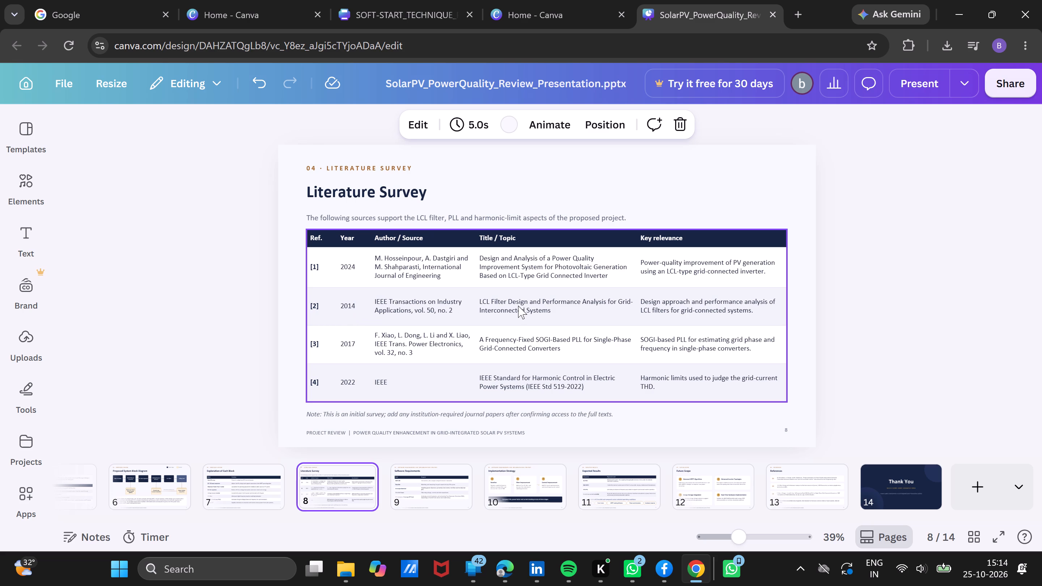
{"action": "left_click", "coordinate": [418, 309]}
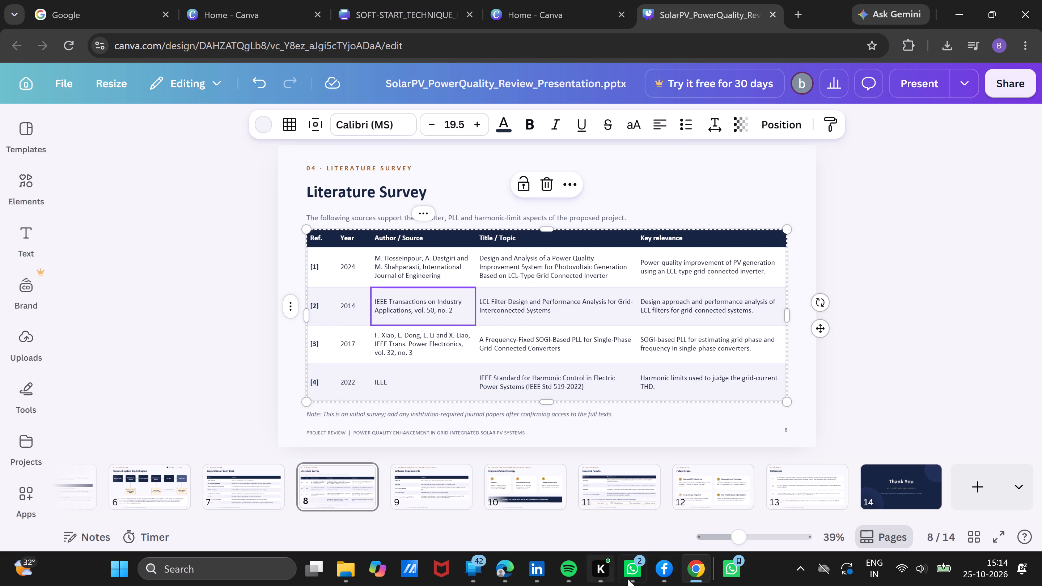
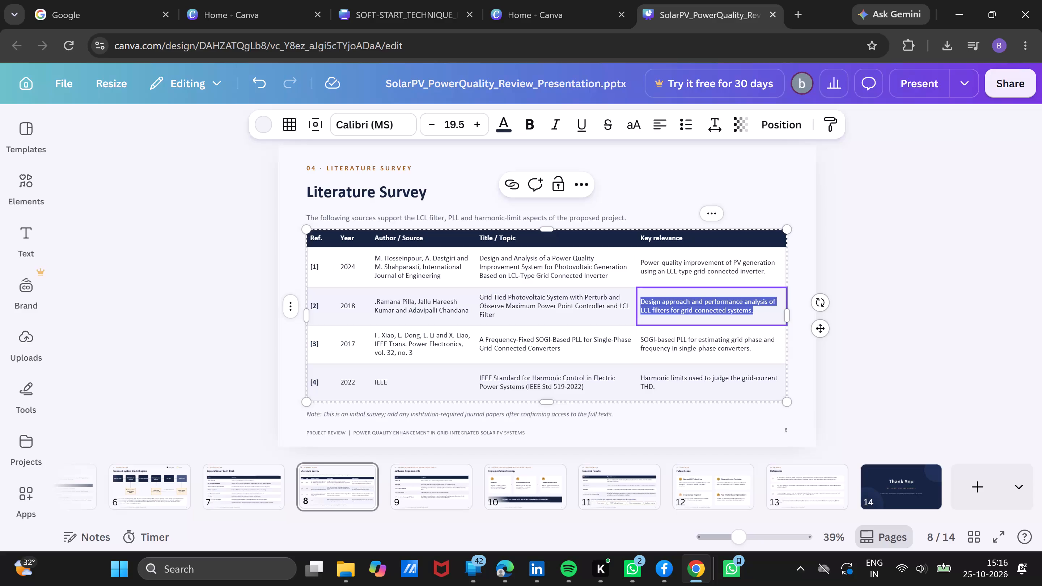
Replace the key relevance text of entry [2] with "Uses P&O MPPT with a DC–DC boost converter to track the PV maximum power point.".
{"action": "key", "text": "ctrl+v"}
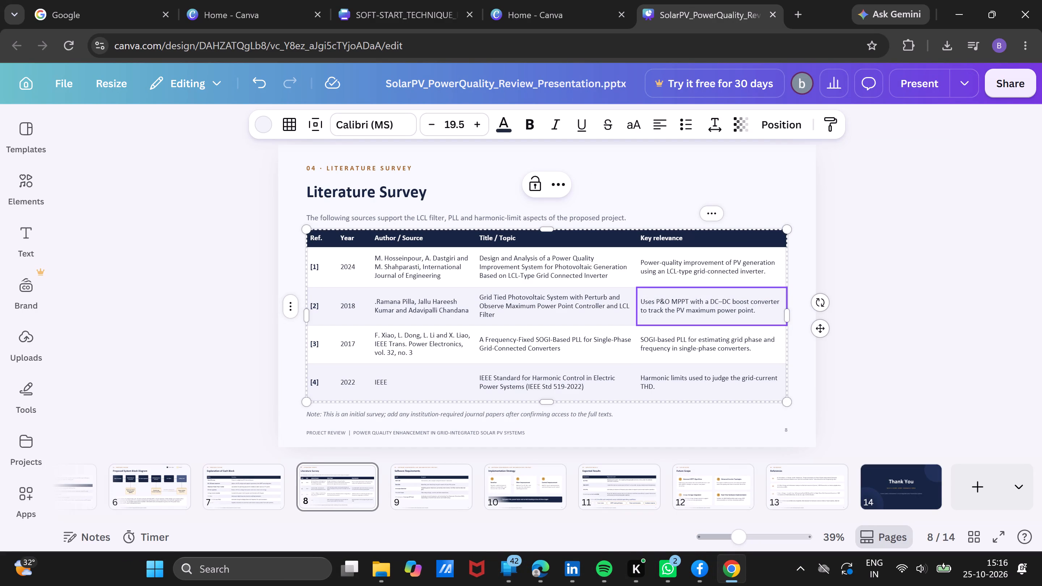
{"action": "left_click_drag", "start_coordinate": [879, 297], "coordinate": [879, 301]}
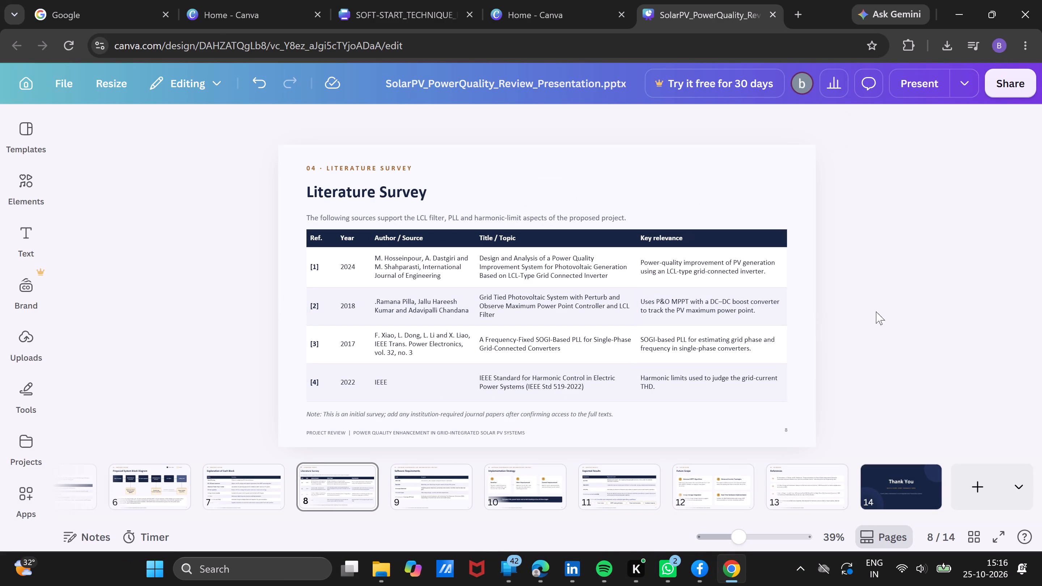
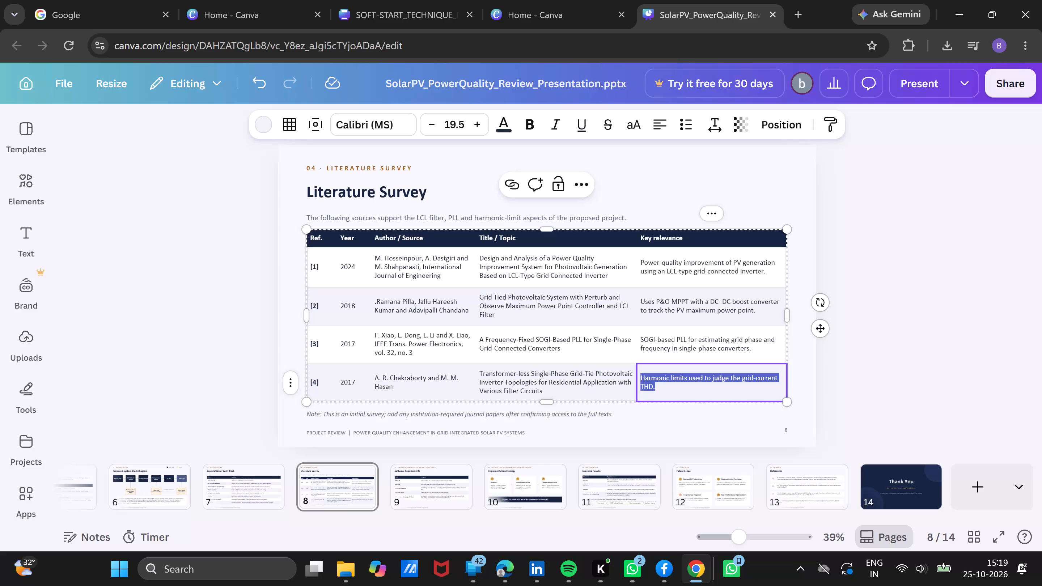
Replace entry [4]'s key relevance text with "Reviews and compares transformerless PV inverter topologies, converter stages, filtering, efficiency and THD.".
{"action": "key", "text": "ctrl+v"}
{"action": "left_click", "coordinate": [950, 363]}
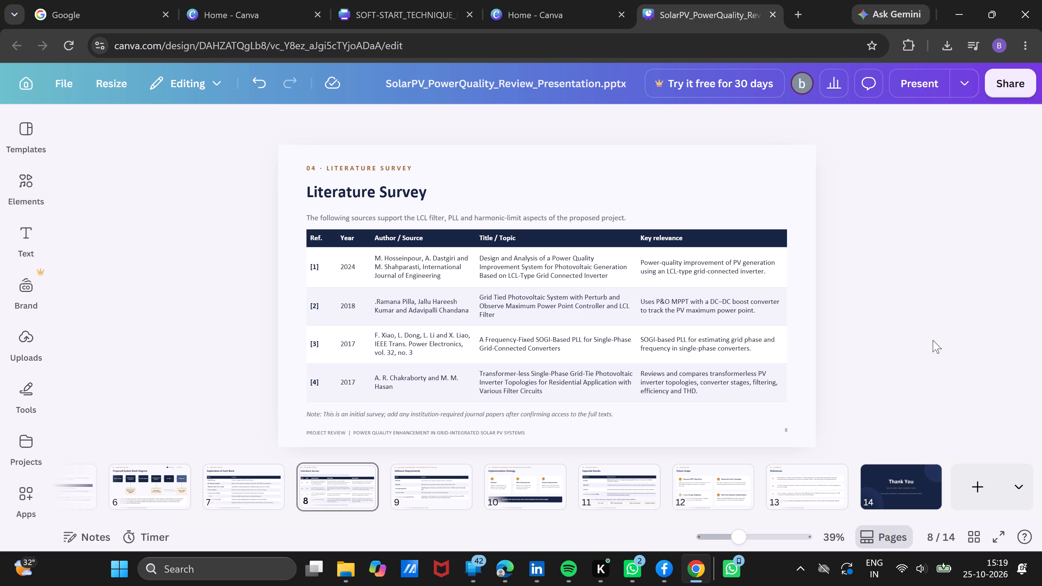
Delete the italic note about adding institution-required journal papers beneath the Literature Survey table.
{"action": "left_click", "coordinate": [552, 415]}
{"action": "left_click", "coordinate": [623, 413]}
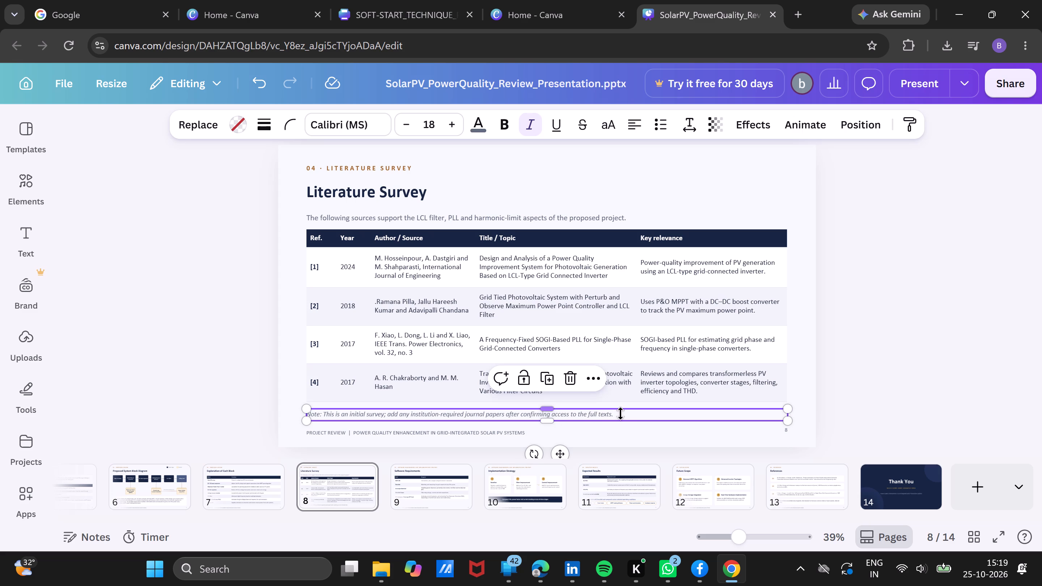
{"action": "left_click", "coordinate": [620, 413]}
{"action": "left_click", "coordinate": [611, 419]}
{"action": "left_click", "coordinate": [615, 416]}
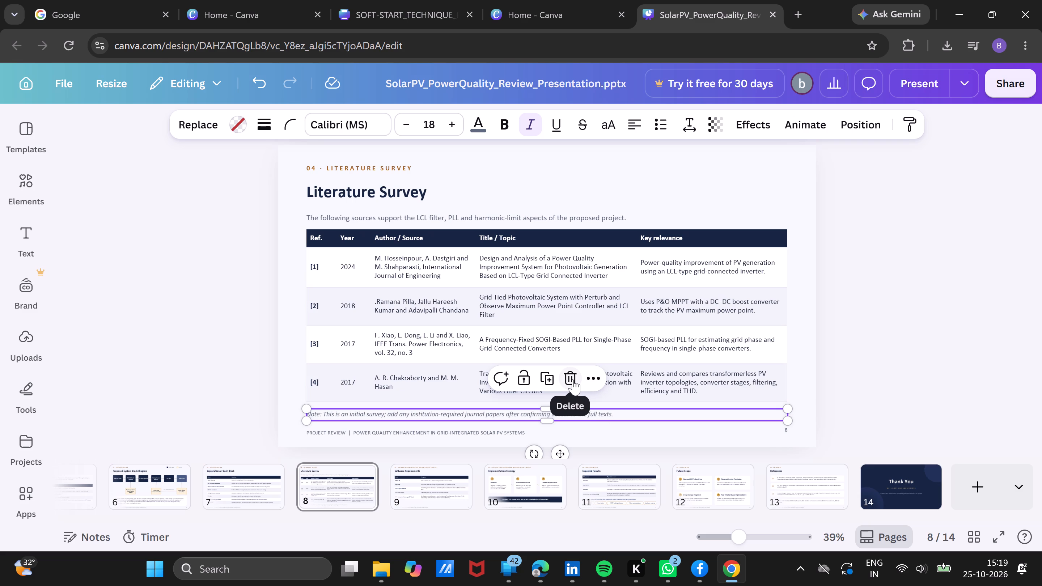
{"action": "double_click", "coordinate": [614, 416]}
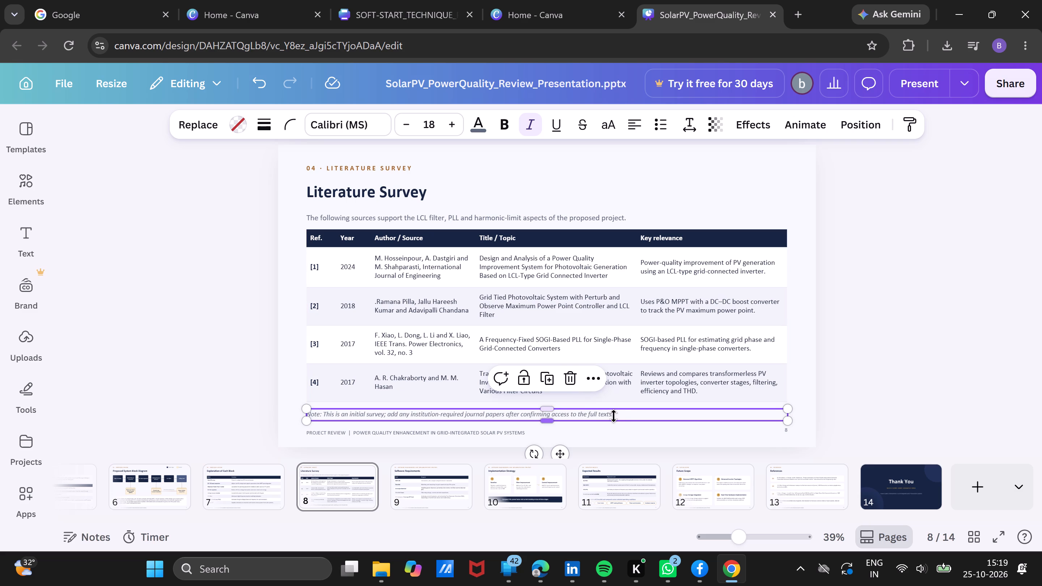
{"action": "left_click", "coordinate": [906, 385]}
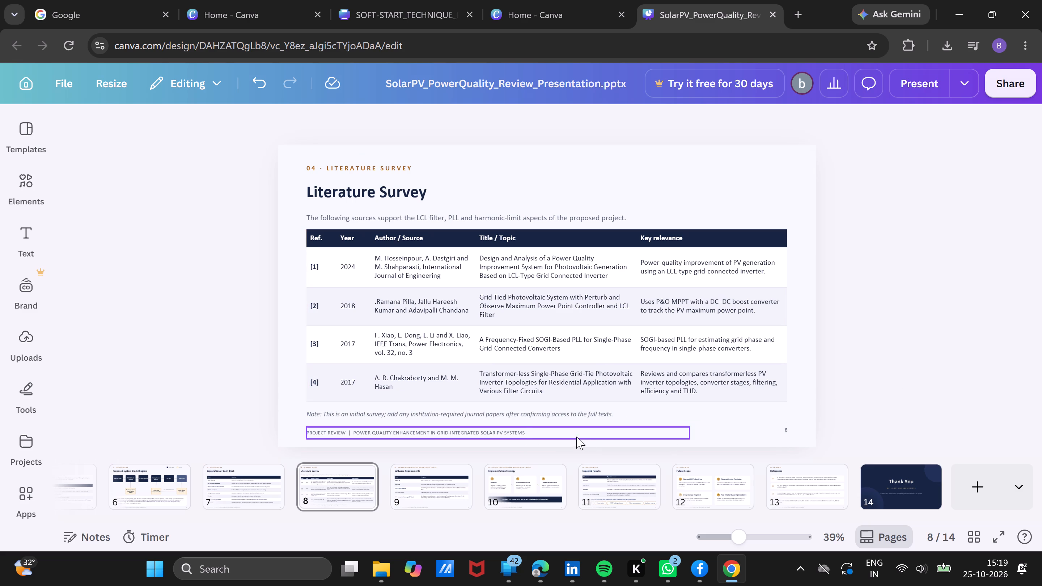
{"action": "left_click", "coordinate": [568, 414]}
{"action": "double_click", "coordinate": [568, 414]}
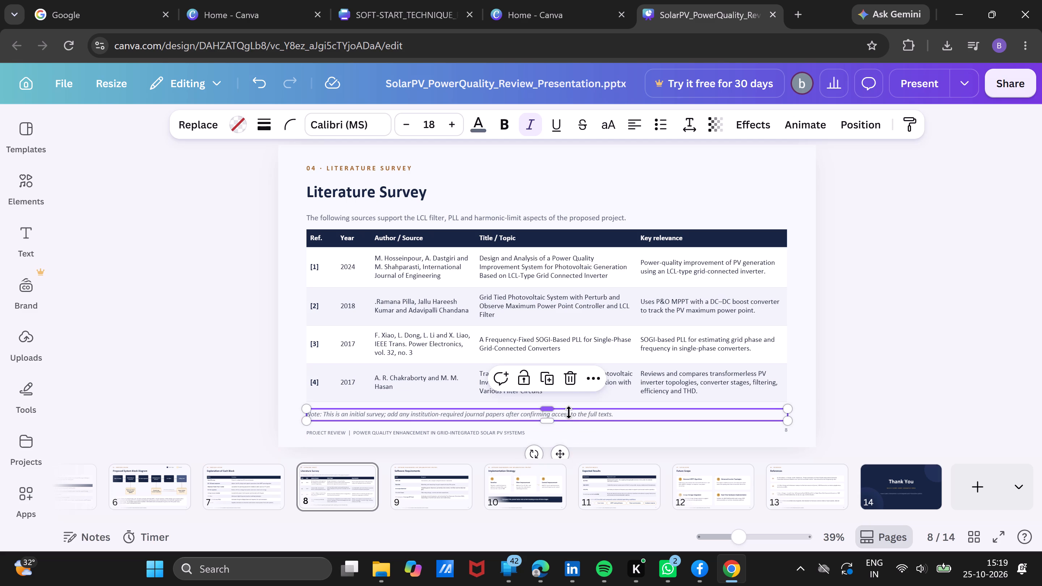
{"action": "left_click", "coordinate": [572, 378]}
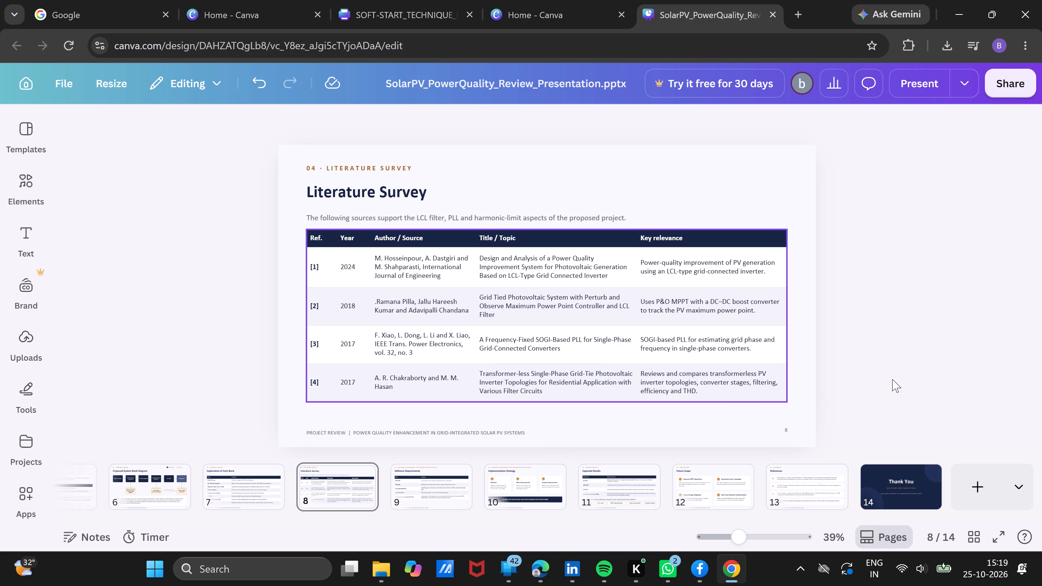
{"action": "left_click", "coordinate": [892, 379]}
Go through the Literature Survey and Software Requirements slides, ending on the Implementation Strategy slide.
{"action": "scroll", "coordinate": [893, 379], "scroll_direction": "down", "scroll_amount": 1}
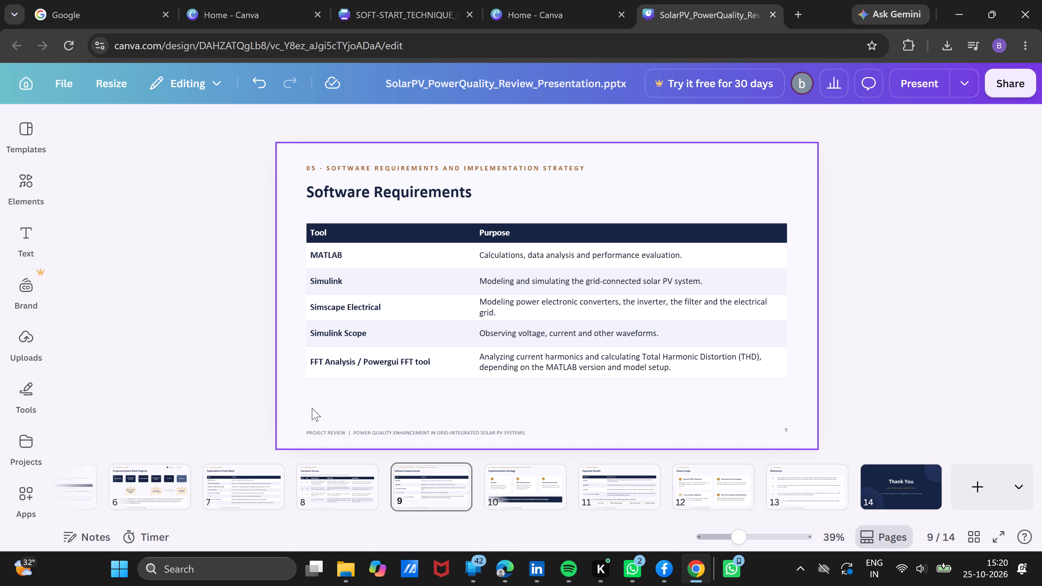
{"action": "left_click", "coordinate": [331, 491]}
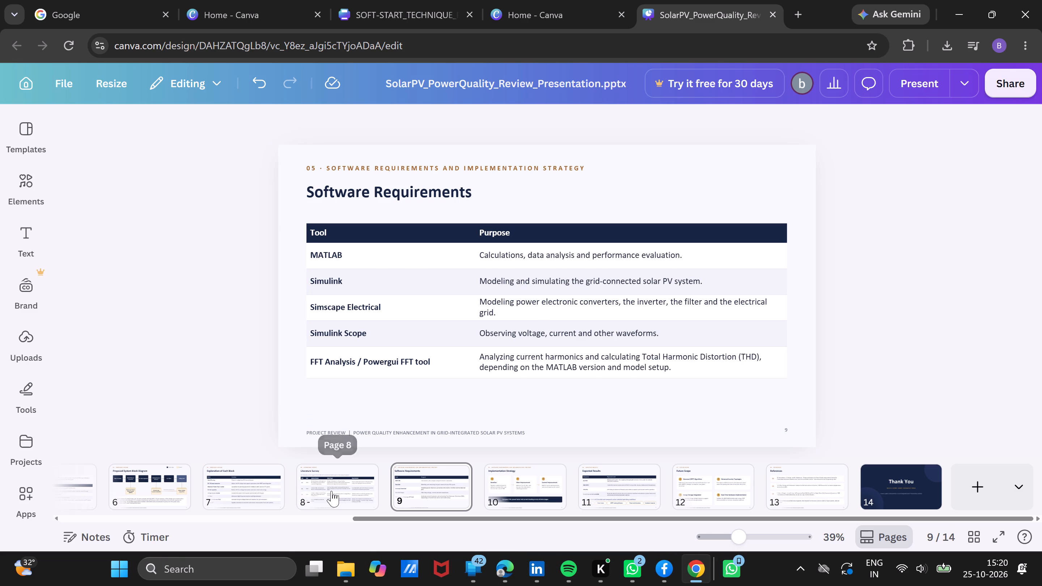
{"action": "left_click", "coordinate": [442, 477]}
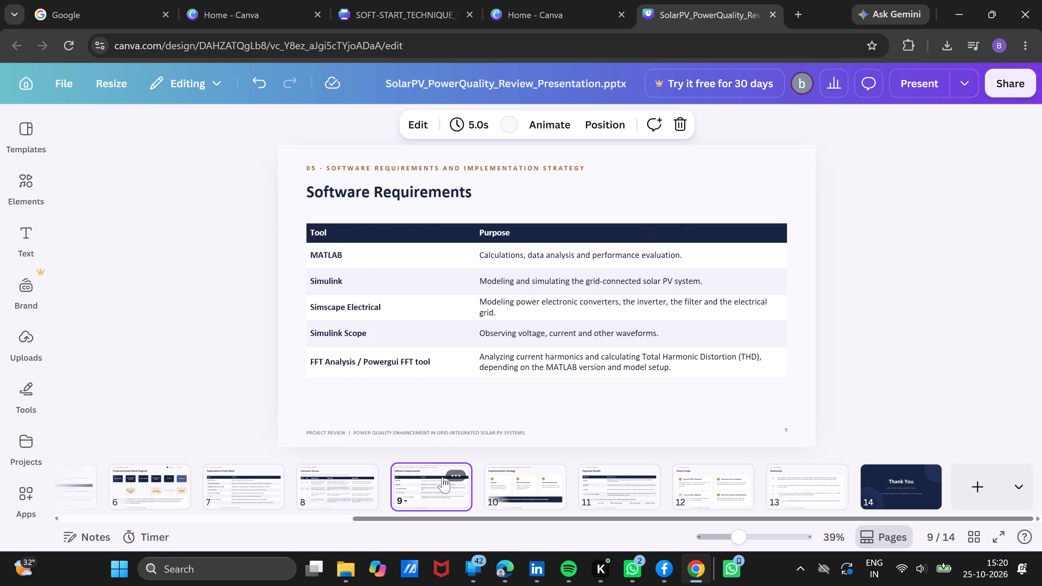
{"action": "left_click", "coordinate": [537, 486]}
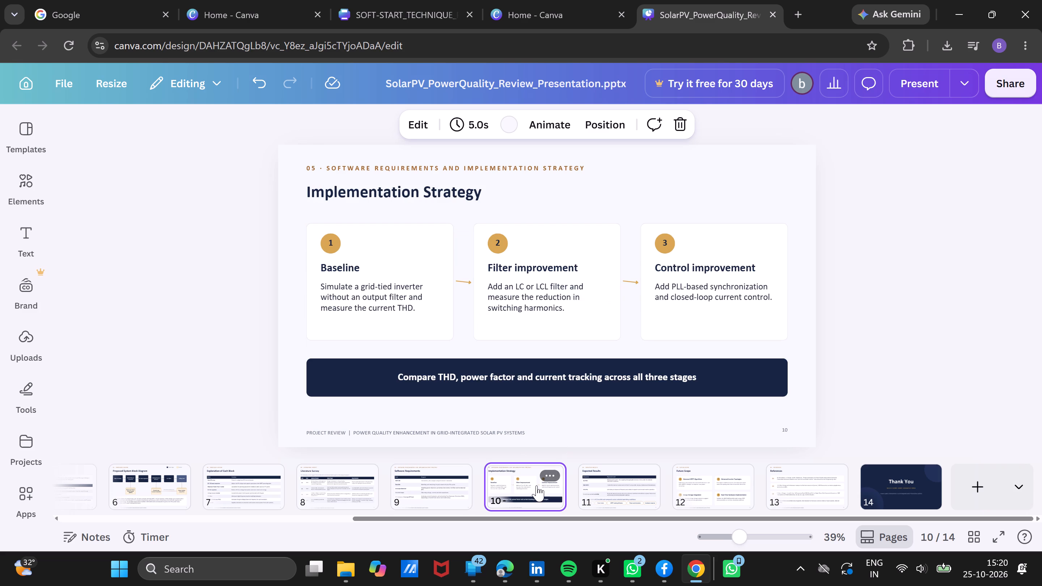
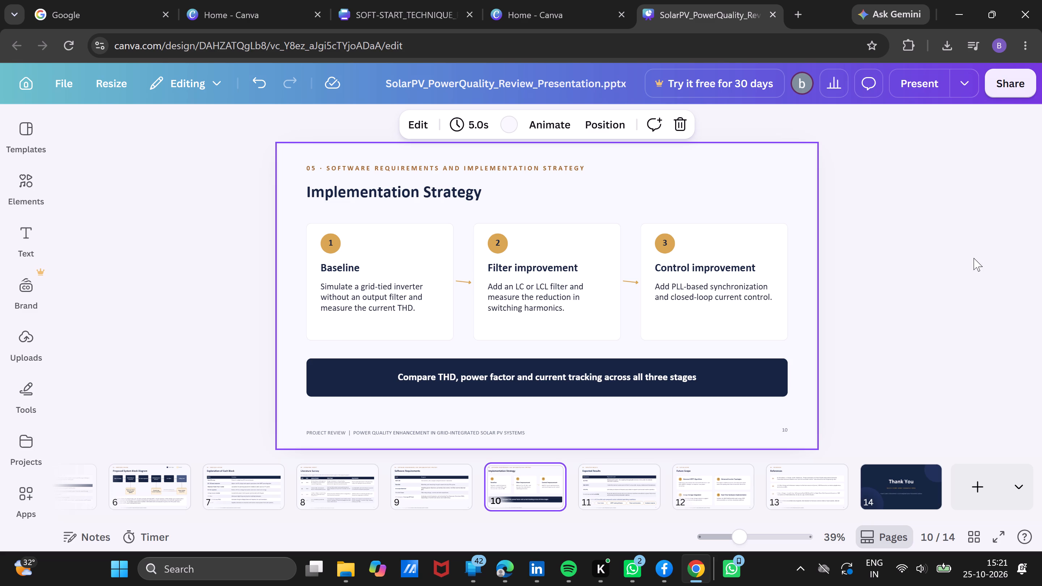
Open slide 11 of the presentation to review its contents.
{"action": "left_click", "coordinate": [627, 490]}
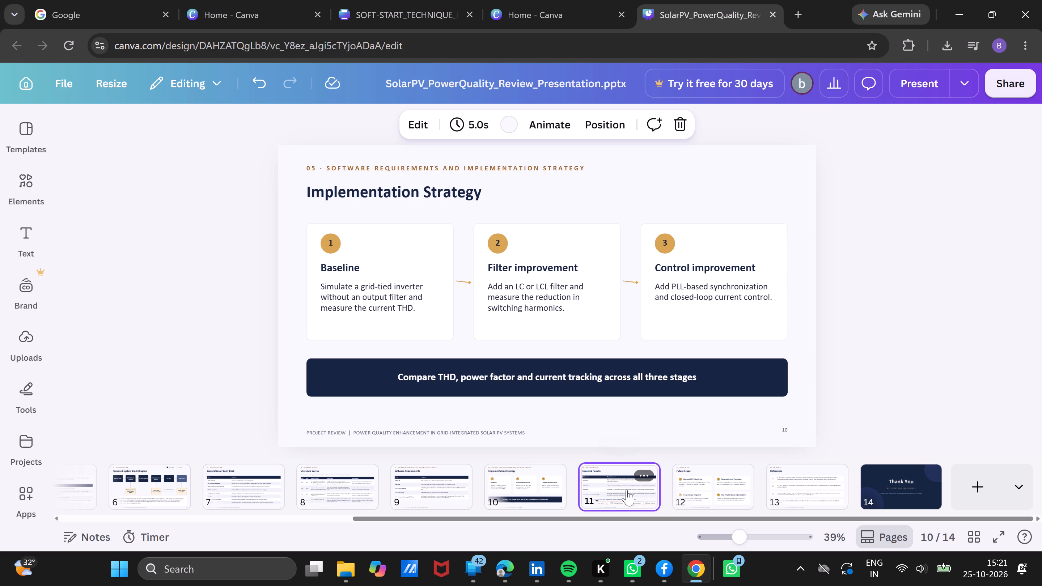
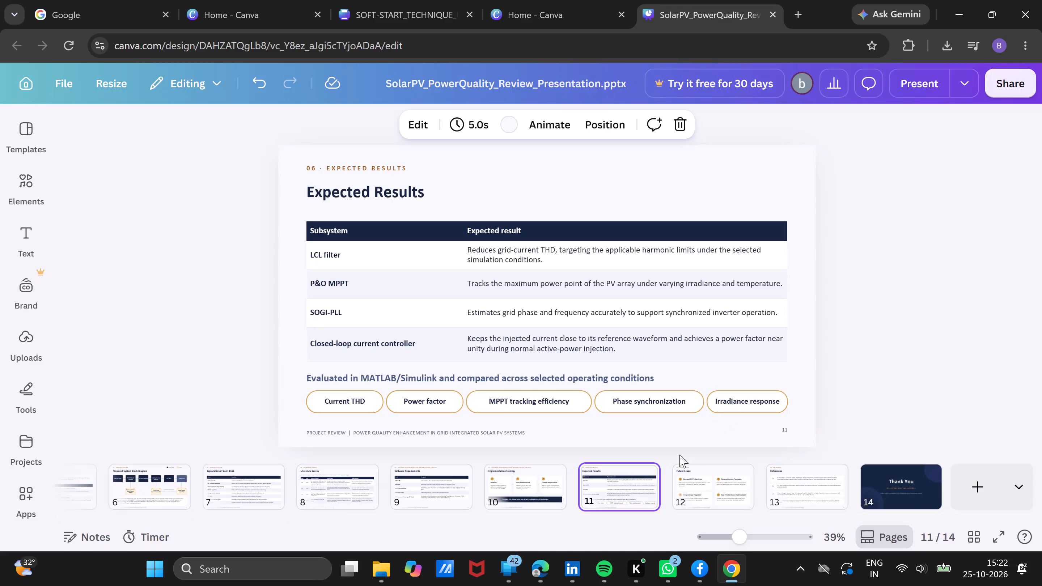
Open slide 12 of the presentation to review its contents.
{"action": "left_click", "coordinate": [704, 481]}
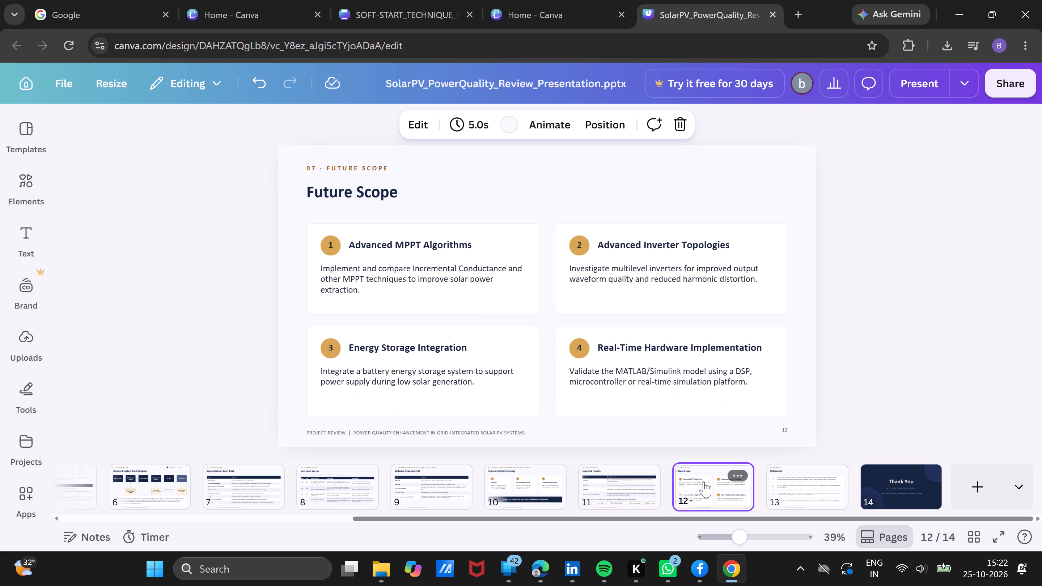
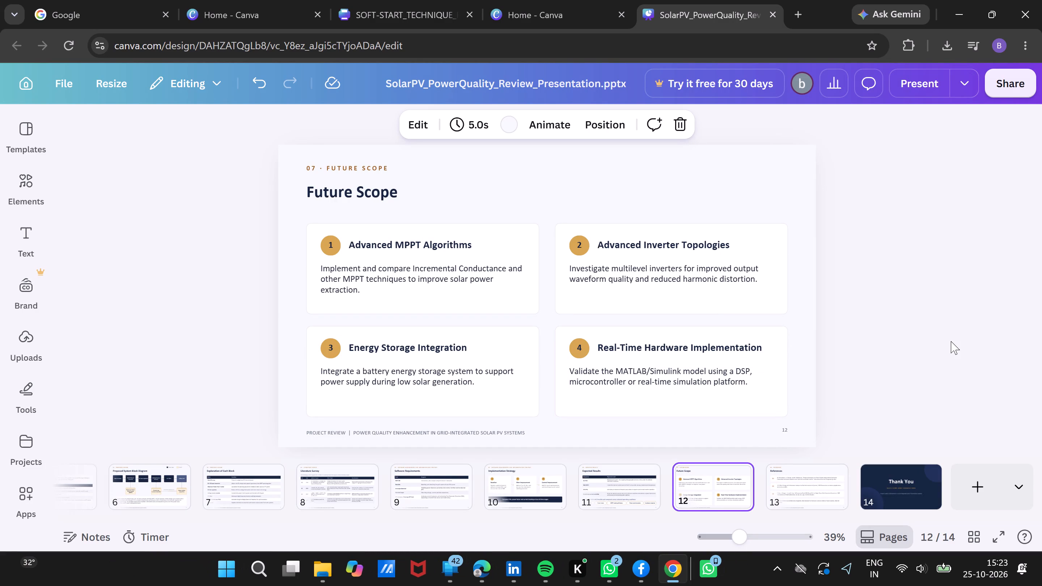
Open slide 13 of the presentation to review its references.
{"action": "left_click", "coordinate": [837, 476]}
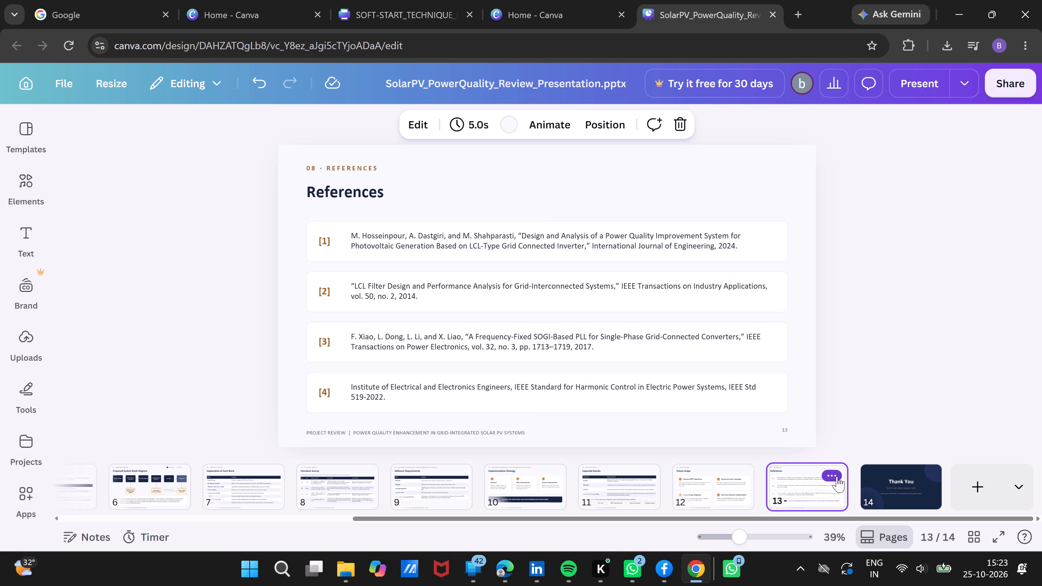
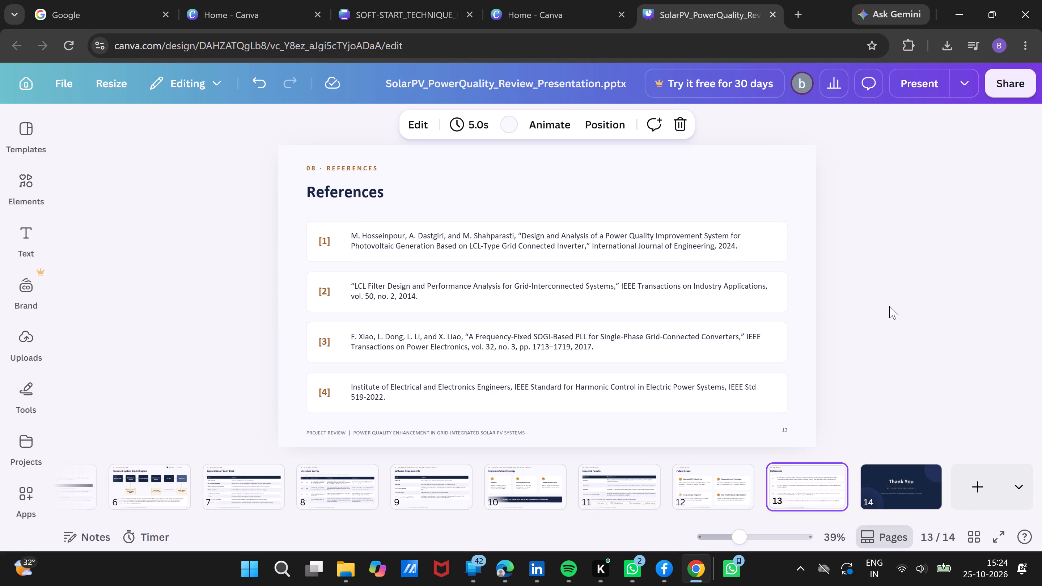
Review the closing Thank You slide, checking its title, subtitle and project name text.
{"action": "scroll", "coordinate": [889, 306], "scroll_direction": "down", "scroll_amount": 1}
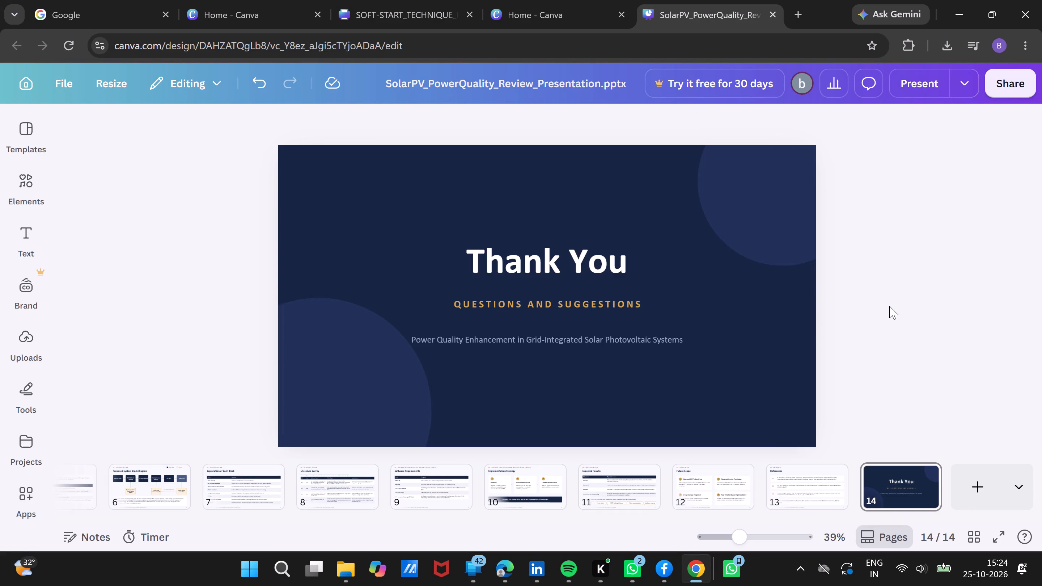
{"action": "scroll", "coordinate": [889, 306], "scroll_direction": "down", "scroll_amount": 2}
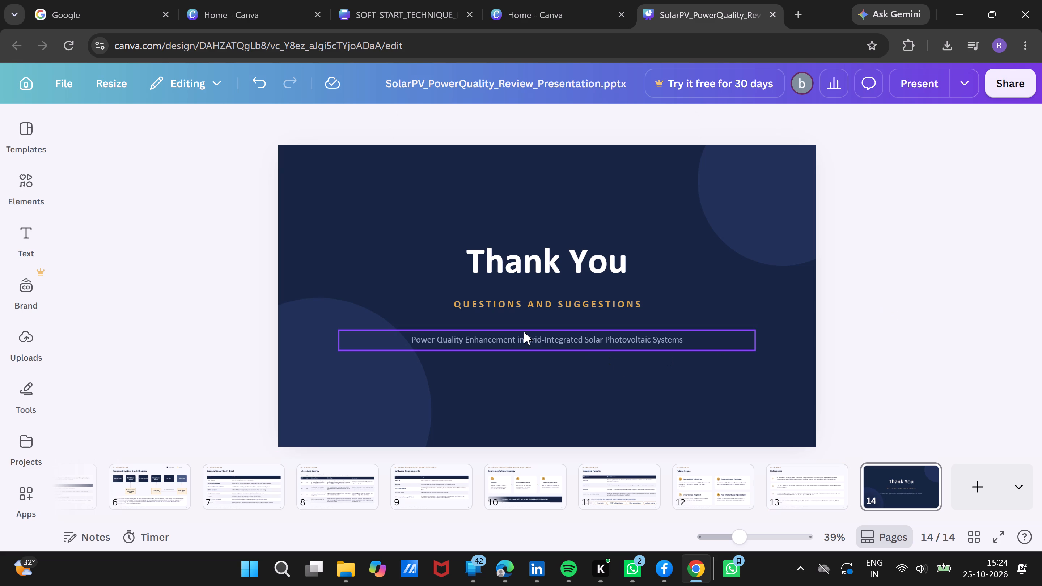
{"action": "left_click", "coordinate": [525, 305]}
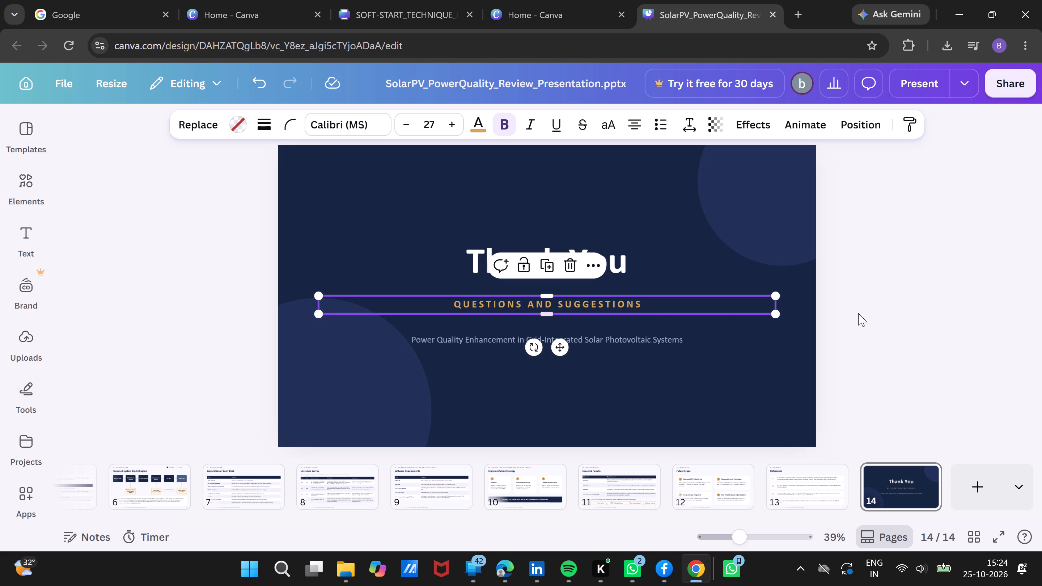
{"action": "left_click", "coordinate": [859, 313]}
{"action": "left_click", "coordinate": [643, 266]}
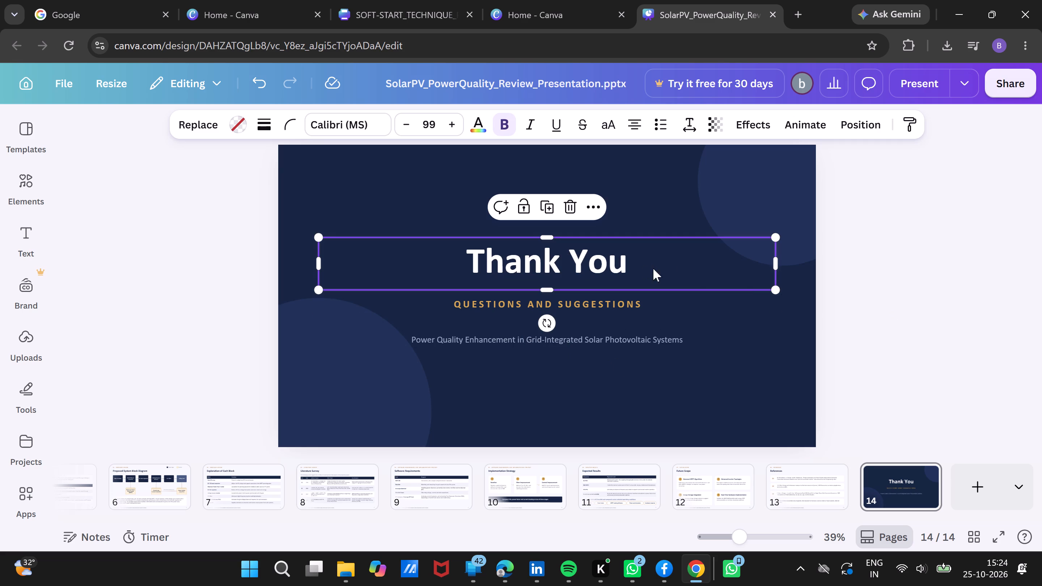
{"action": "left_click", "coordinate": [696, 306]}
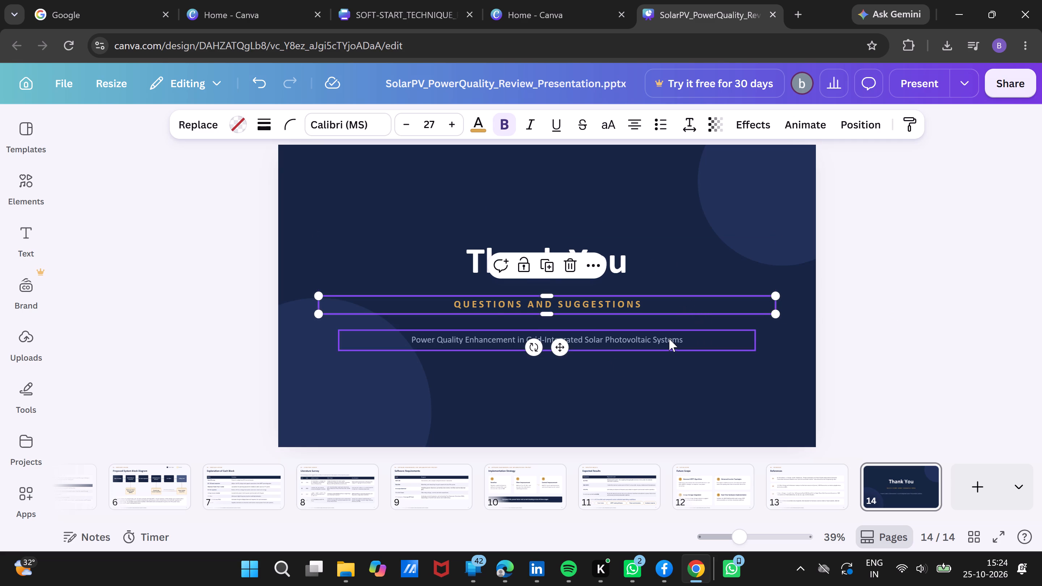
{"action": "left_click", "coordinate": [669, 339]}
{"action": "left_click", "coordinate": [877, 344]}
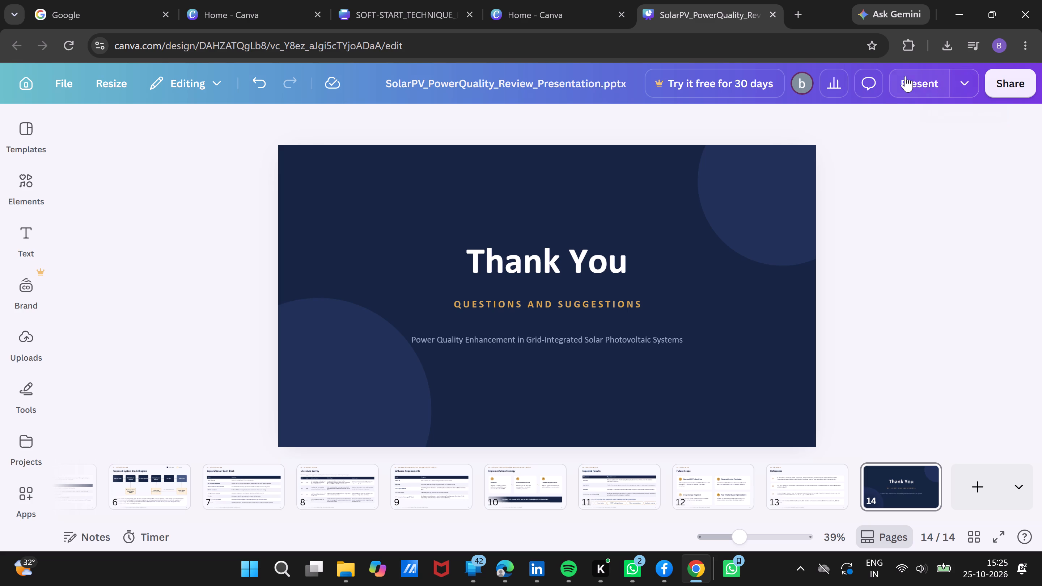
Return to slide 13 and examine the text of reference [2] in the References list.
{"action": "left_click", "coordinate": [820, 479]}
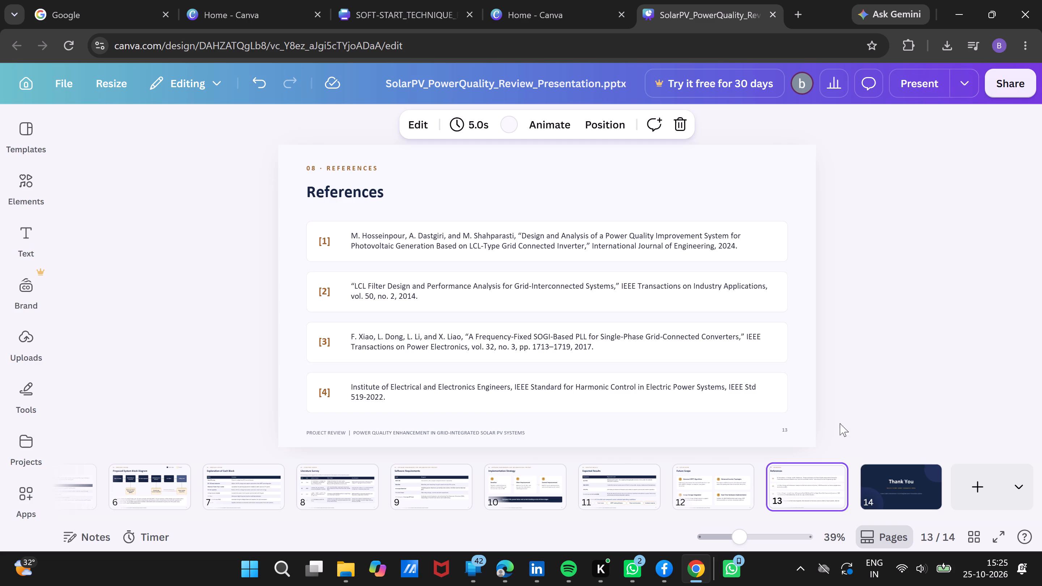
{"action": "left_click", "coordinate": [513, 288]}
{"action": "left_click", "coordinate": [513, 288]}
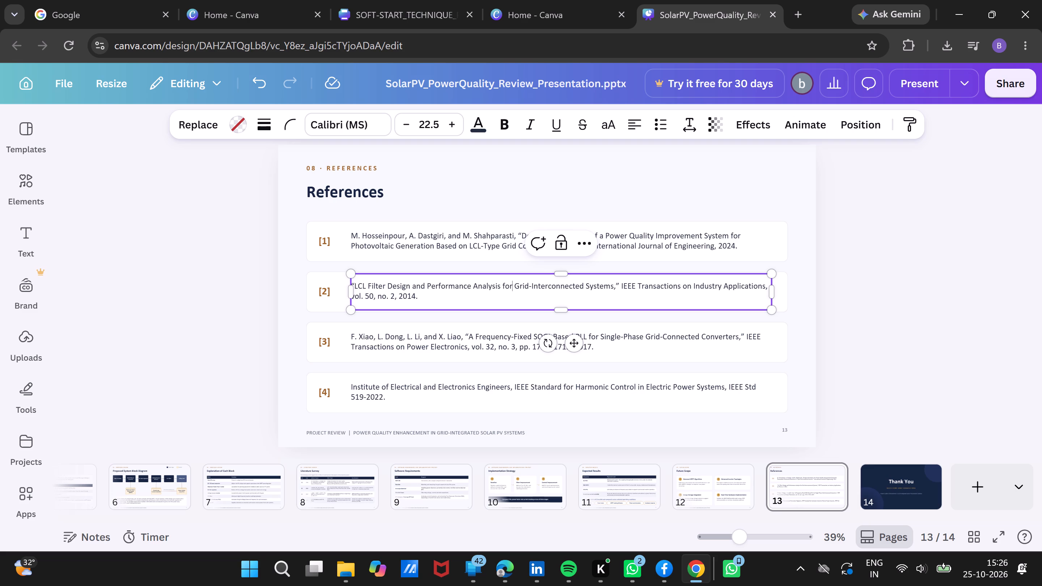
{"action": "left_click", "coordinate": [246, 302]}
{"action": "left_click", "coordinate": [428, 298]}
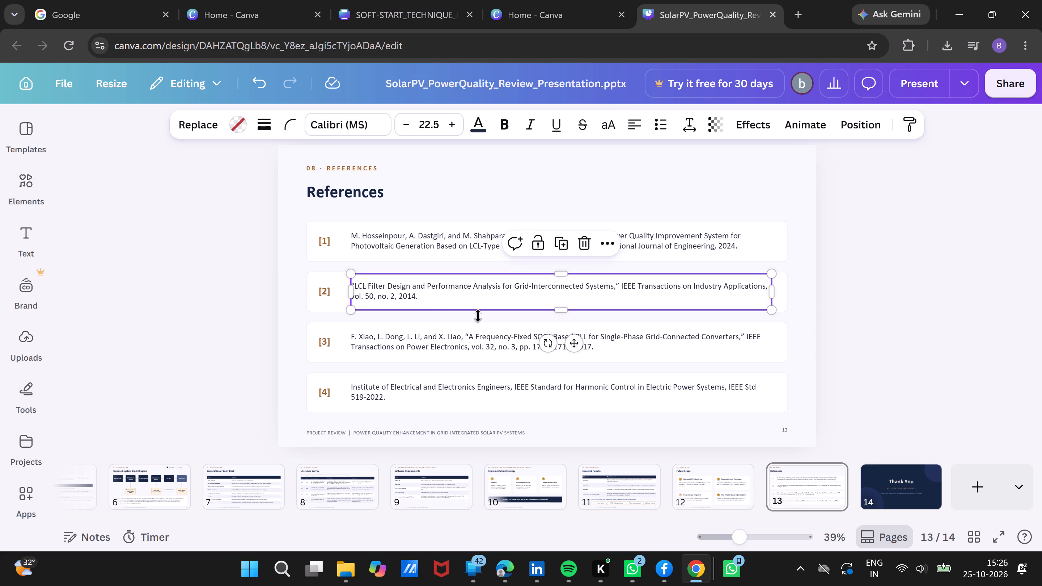
{"action": "scroll", "coordinate": [914, 267], "scroll_direction": "up", "scroll_amount": 4}
{"action": "scroll", "coordinate": [913, 267], "scroll_direction": "down", "scroll_amount": 2}
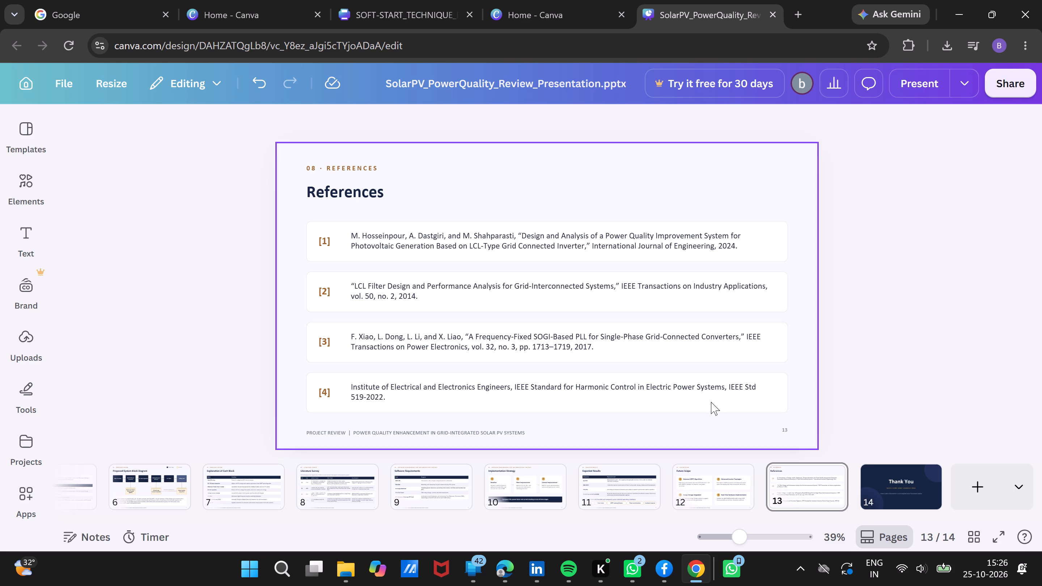
Go back through the slides to the Literature Survey on slide 8 and check its table of sources.
{"action": "left_click", "coordinate": [624, 476]}
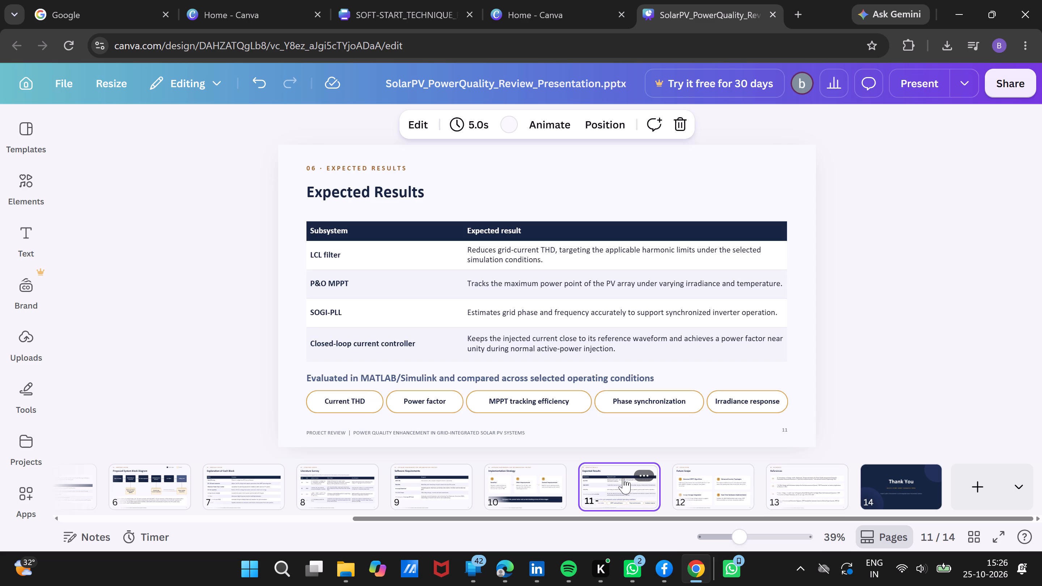
{"action": "left_click", "coordinate": [514, 481]}
{"action": "left_click", "coordinate": [435, 483]}
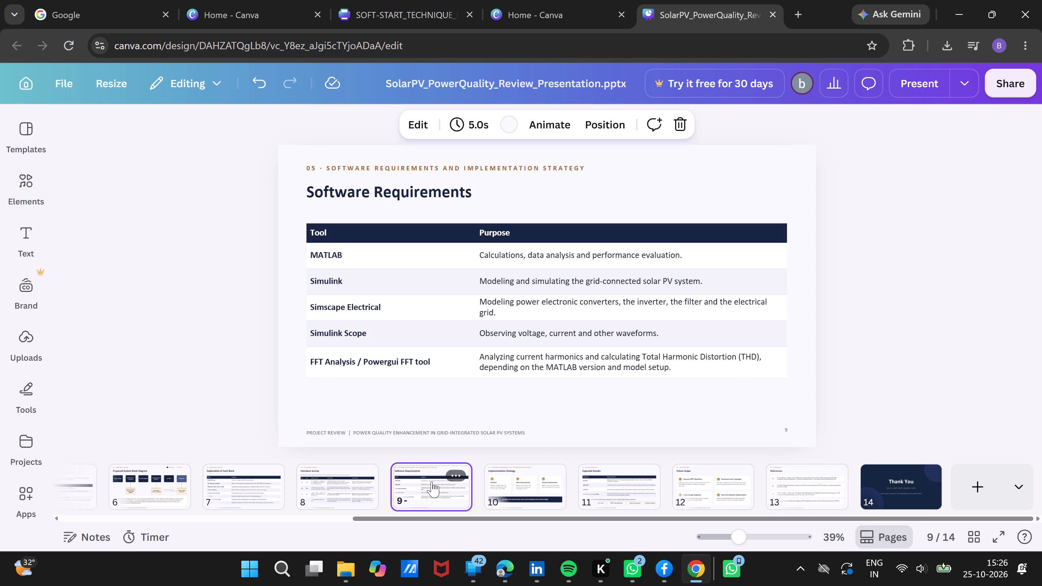
{"action": "left_click", "coordinate": [334, 489]}
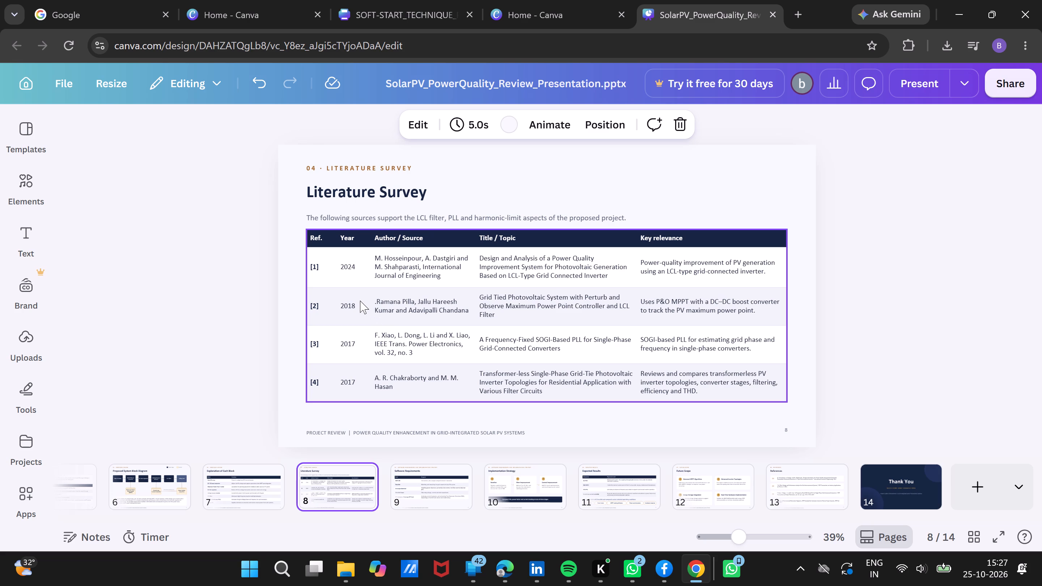
{"action": "left_click", "coordinate": [879, 253]}
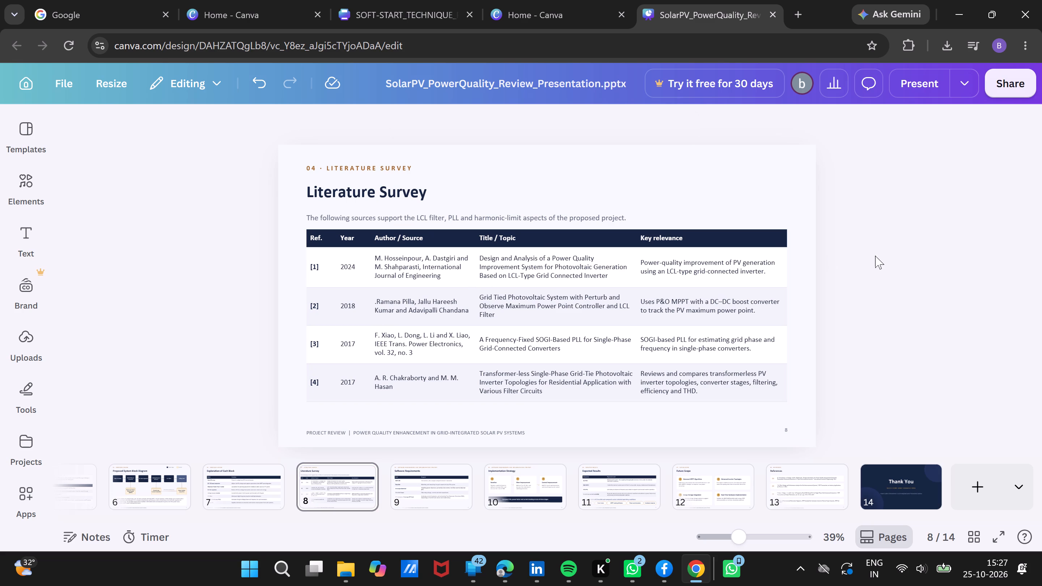
Select the text of reference [2] on the References slide 13.
{"action": "left_click", "coordinate": [836, 474]}
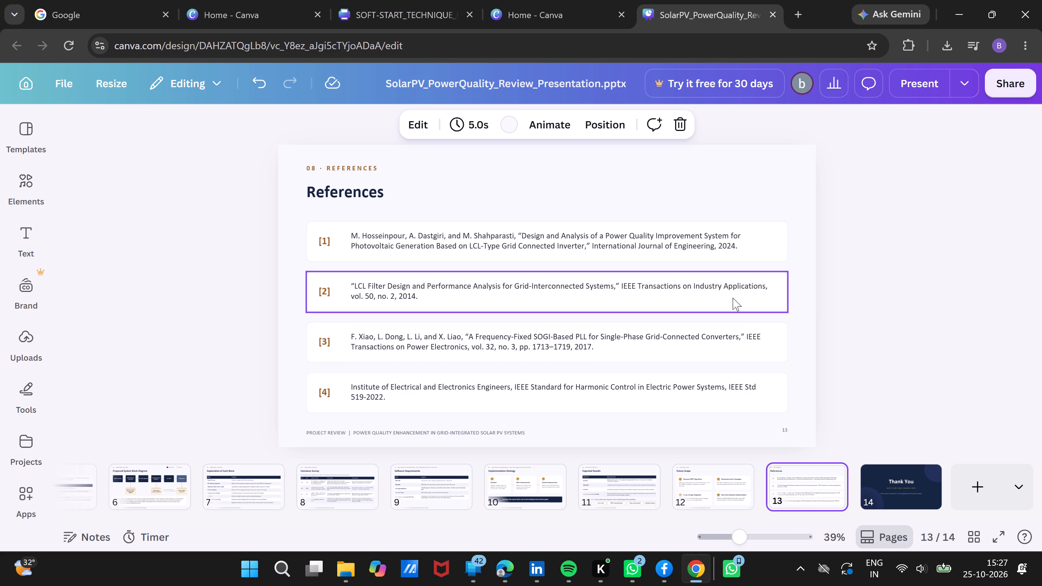
{"action": "left_click", "coordinate": [608, 292]}
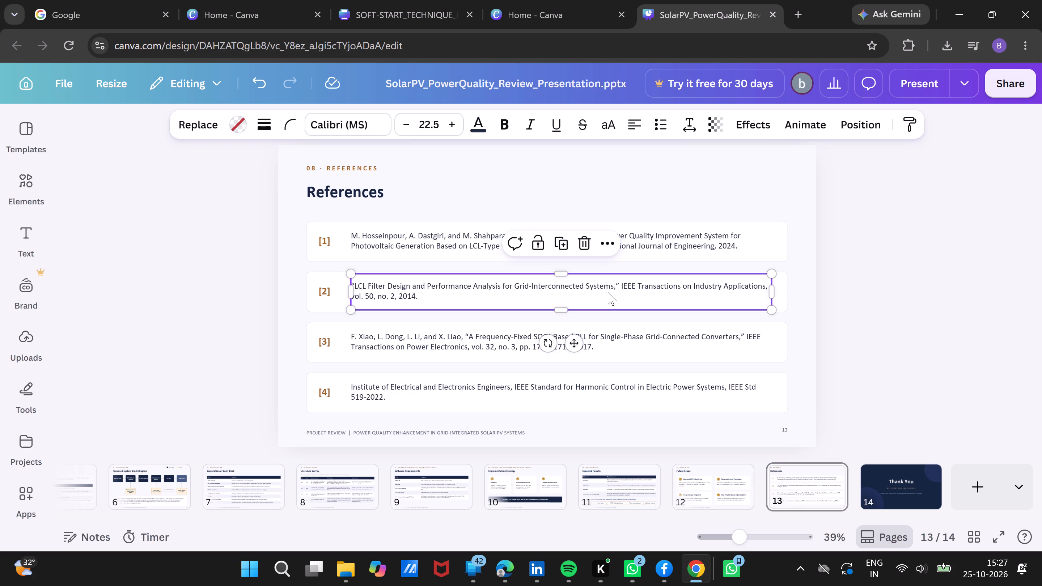
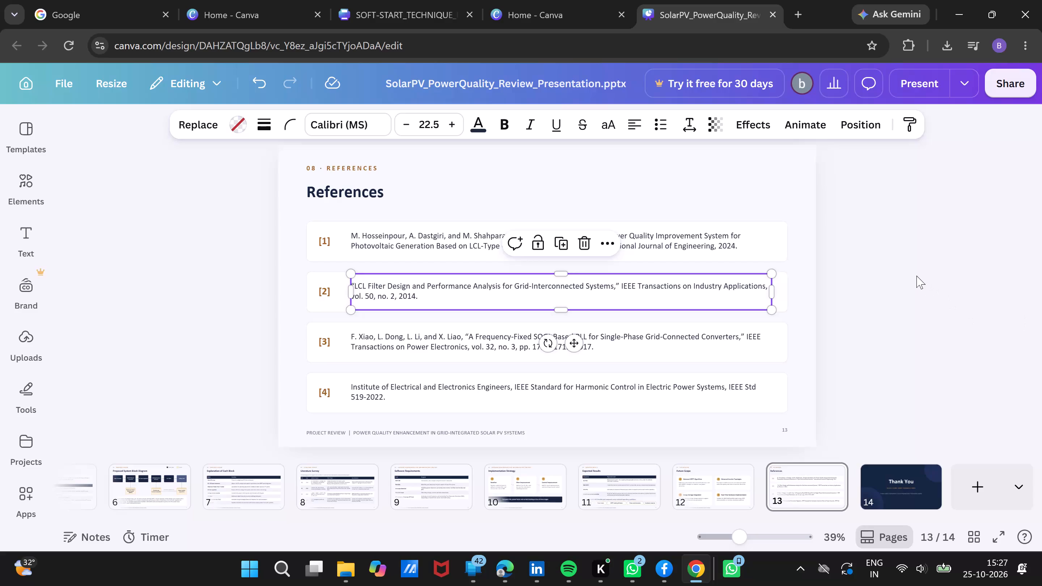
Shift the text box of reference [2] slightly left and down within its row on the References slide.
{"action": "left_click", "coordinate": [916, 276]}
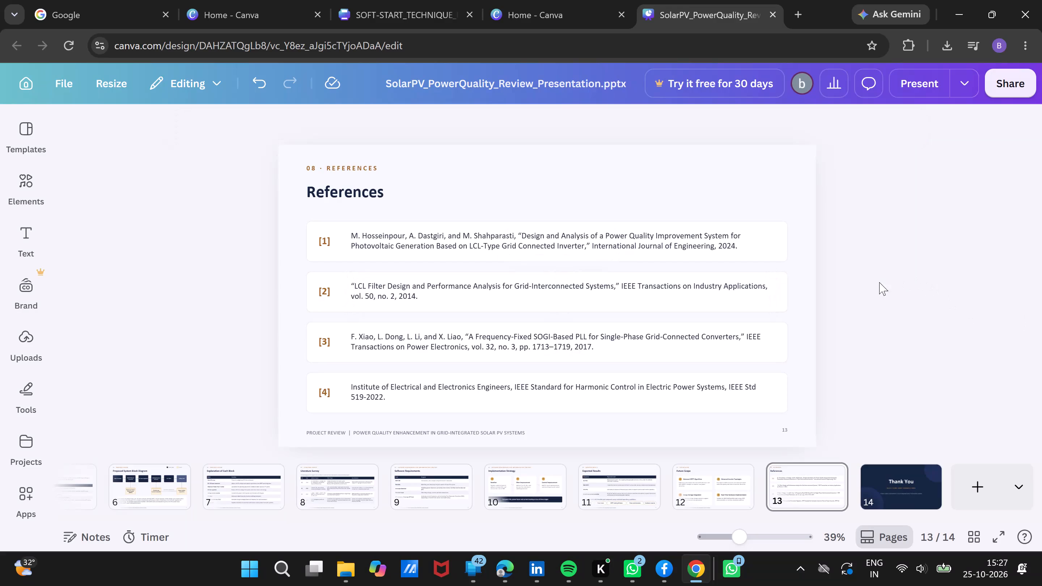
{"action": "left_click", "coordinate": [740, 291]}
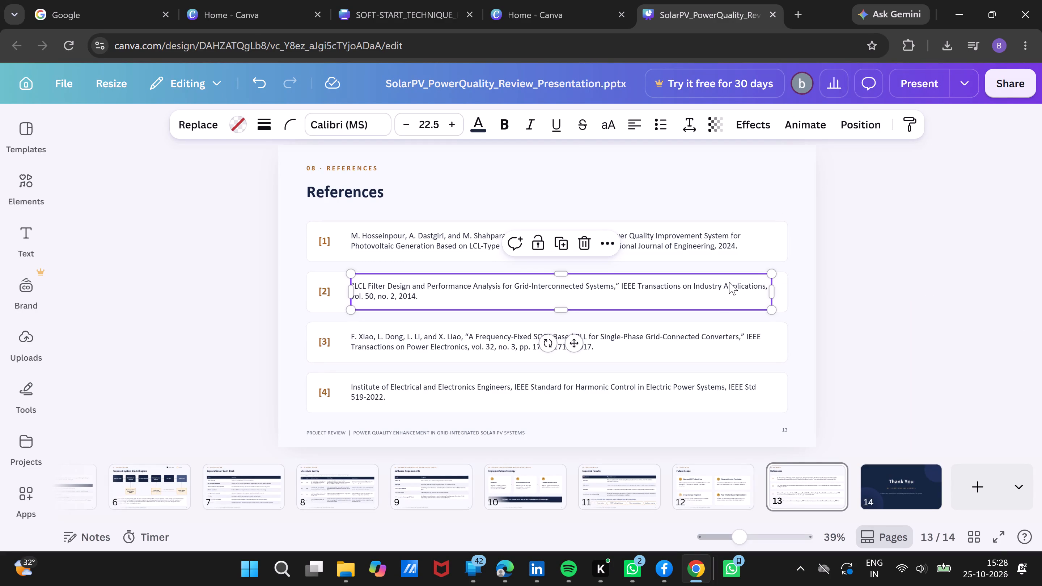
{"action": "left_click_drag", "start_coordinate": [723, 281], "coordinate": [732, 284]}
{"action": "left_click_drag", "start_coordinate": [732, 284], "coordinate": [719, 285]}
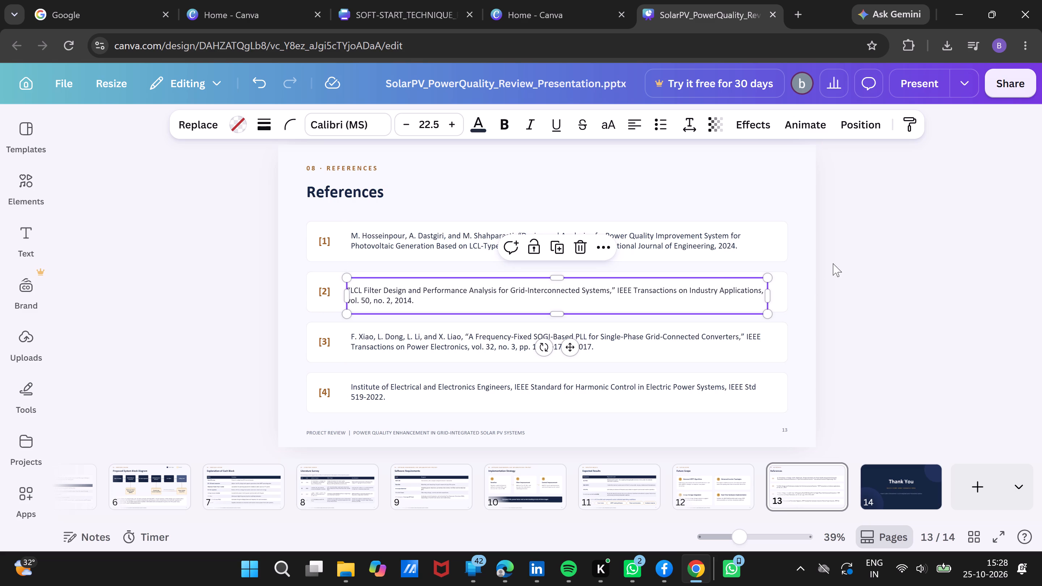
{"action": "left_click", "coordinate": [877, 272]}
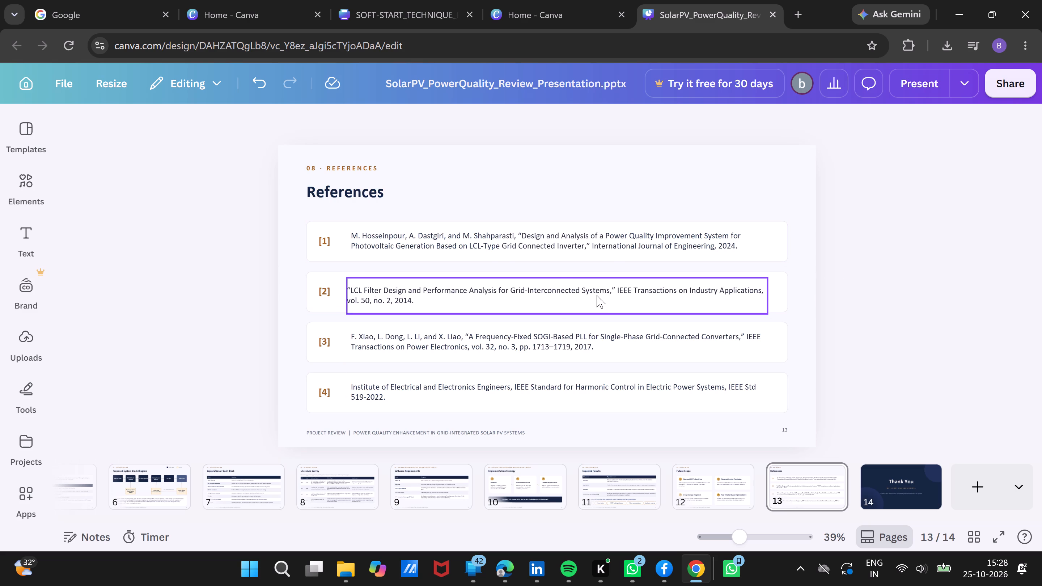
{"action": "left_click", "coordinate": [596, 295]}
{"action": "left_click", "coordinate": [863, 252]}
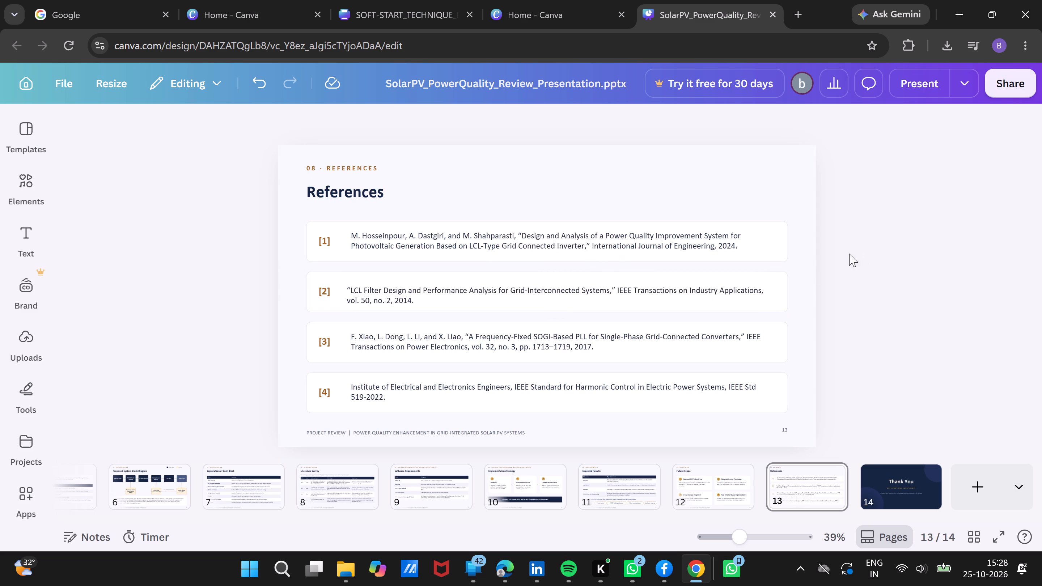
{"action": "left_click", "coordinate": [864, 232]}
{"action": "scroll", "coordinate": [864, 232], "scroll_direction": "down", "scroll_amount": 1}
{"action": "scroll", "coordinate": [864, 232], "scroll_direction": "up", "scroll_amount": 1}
Check the number labels [1] to [4] beside the entries in the References list.
{"action": "left_click", "coordinate": [323, 297]}
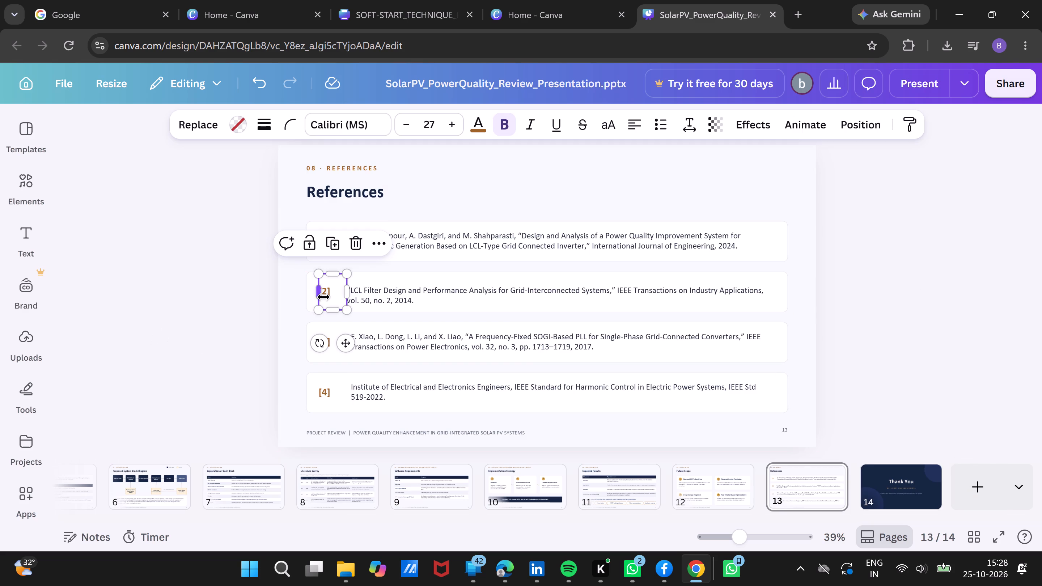
{"action": "left_click", "coordinate": [204, 322]}
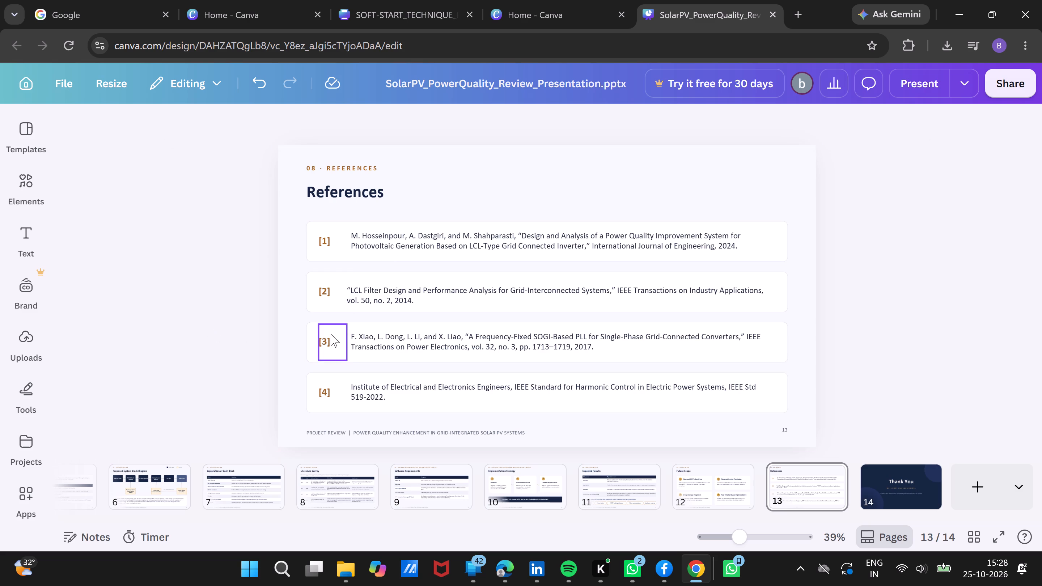
{"action": "left_click", "coordinate": [331, 334]}
{"action": "left_click", "coordinate": [236, 342]}
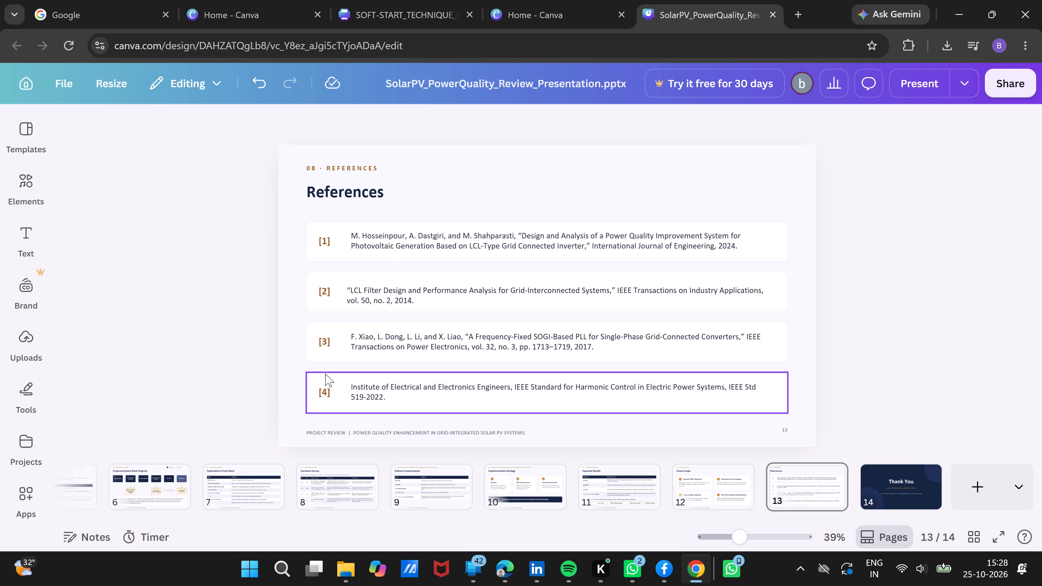
{"action": "left_click", "coordinate": [327, 386]}
{"action": "left_click", "coordinate": [255, 388]}
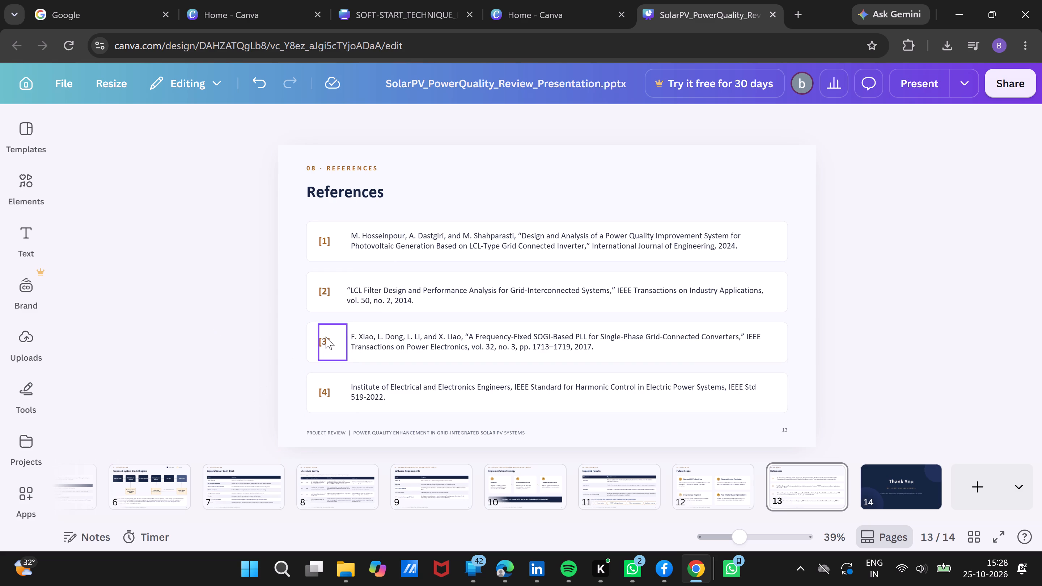
{"action": "left_click", "coordinate": [327, 336]}
{"action": "left_click", "coordinate": [210, 351]}
{"action": "left_click", "coordinate": [335, 286]}
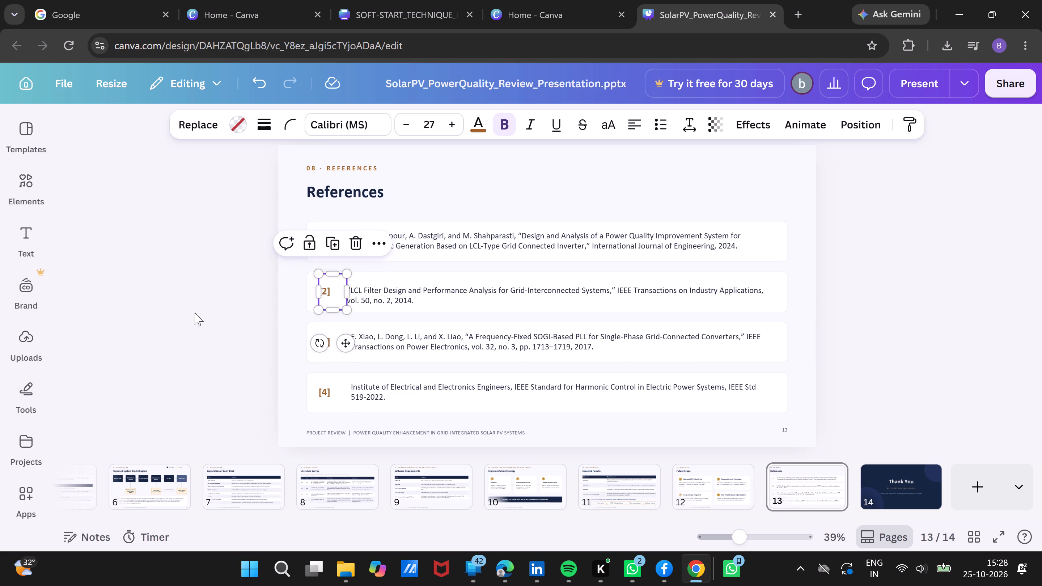
{"action": "left_click", "coordinate": [191, 313]}
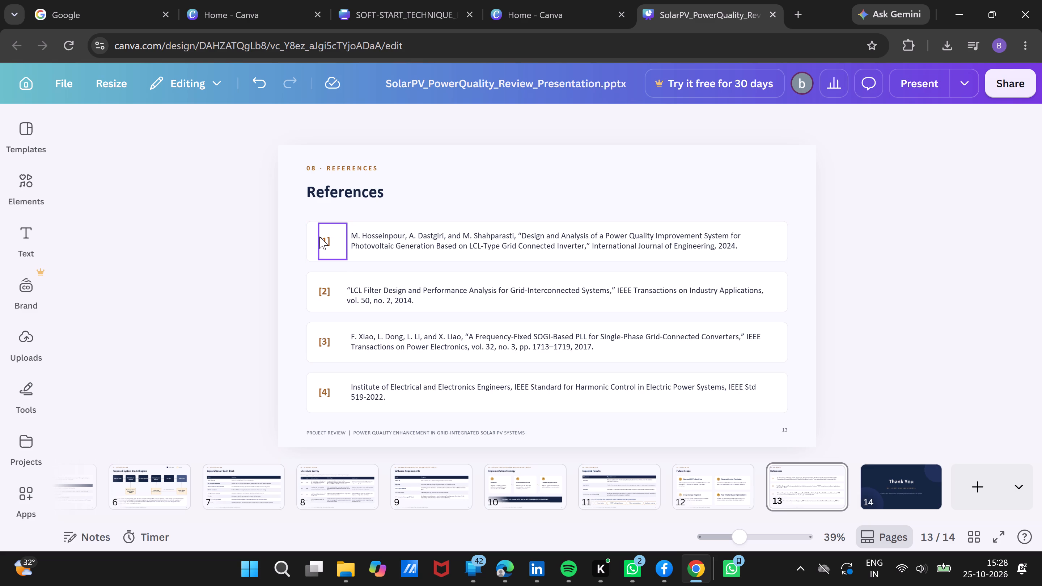
{"action": "left_click", "coordinate": [319, 237]}
{"action": "left_click", "coordinate": [249, 244]}
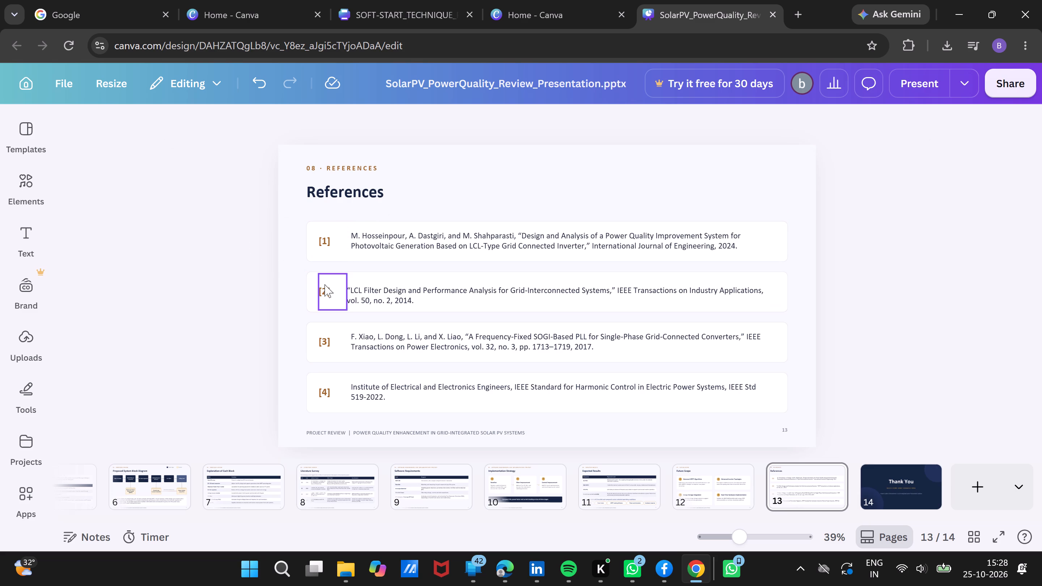
{"action": "left_click", "coordinate": [325, 285]}
{"action": "left_click", "coordinate": [246, 297]}
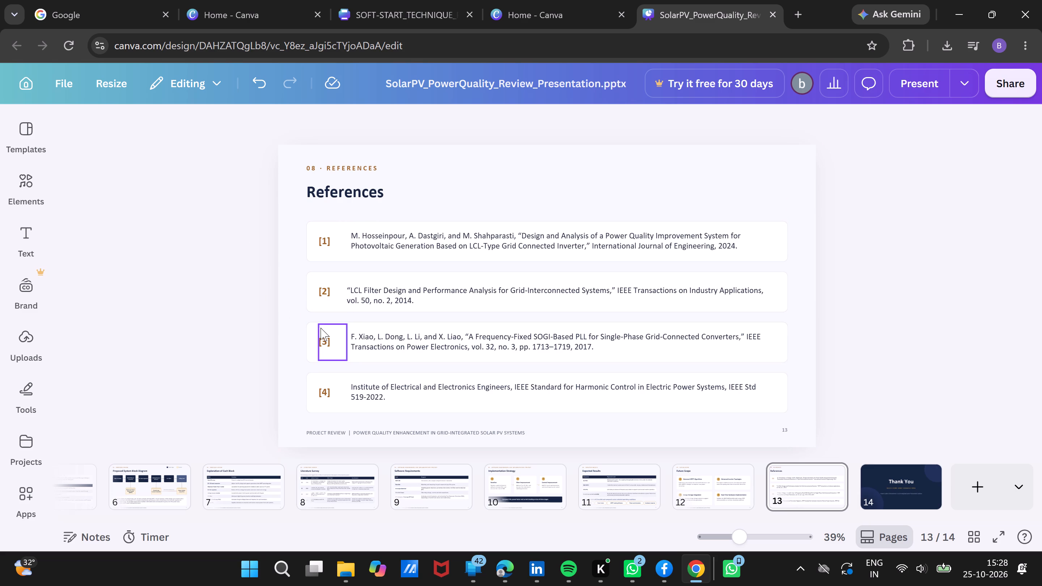
{"action": "left_click", "coordinate": [326, 336]}
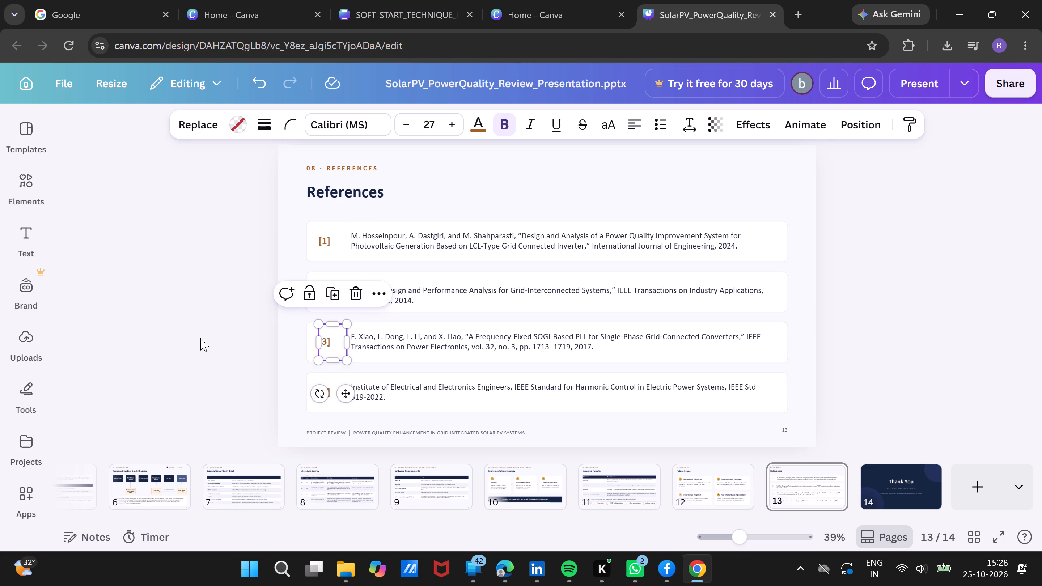
{"action": "left_click", "coordinate": [200, 338]}
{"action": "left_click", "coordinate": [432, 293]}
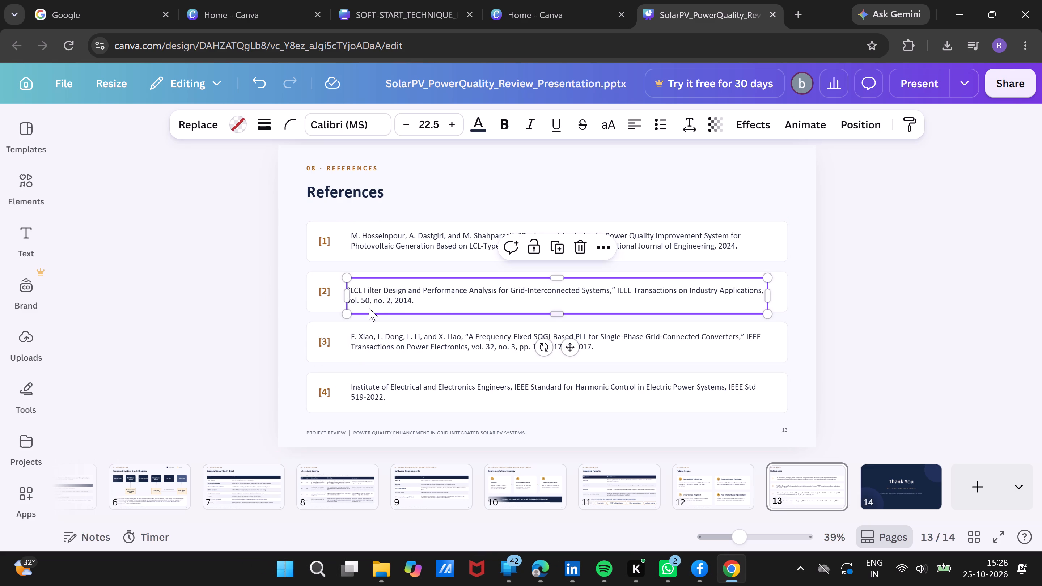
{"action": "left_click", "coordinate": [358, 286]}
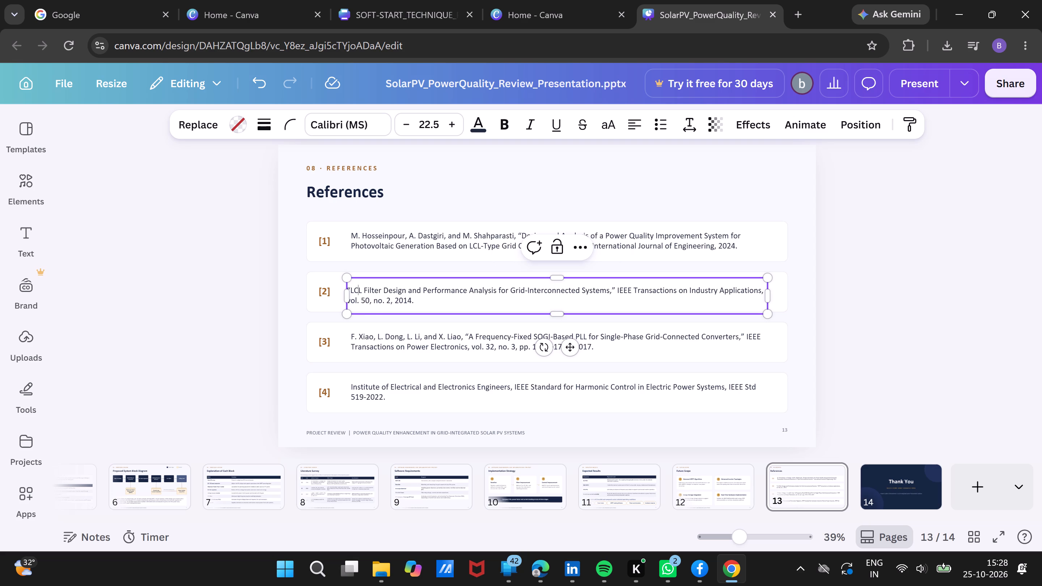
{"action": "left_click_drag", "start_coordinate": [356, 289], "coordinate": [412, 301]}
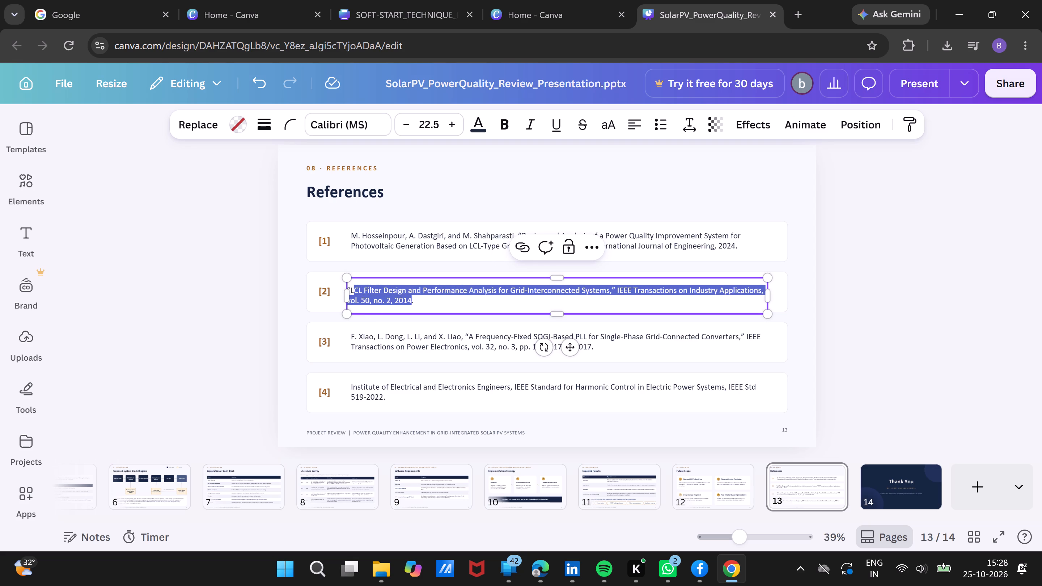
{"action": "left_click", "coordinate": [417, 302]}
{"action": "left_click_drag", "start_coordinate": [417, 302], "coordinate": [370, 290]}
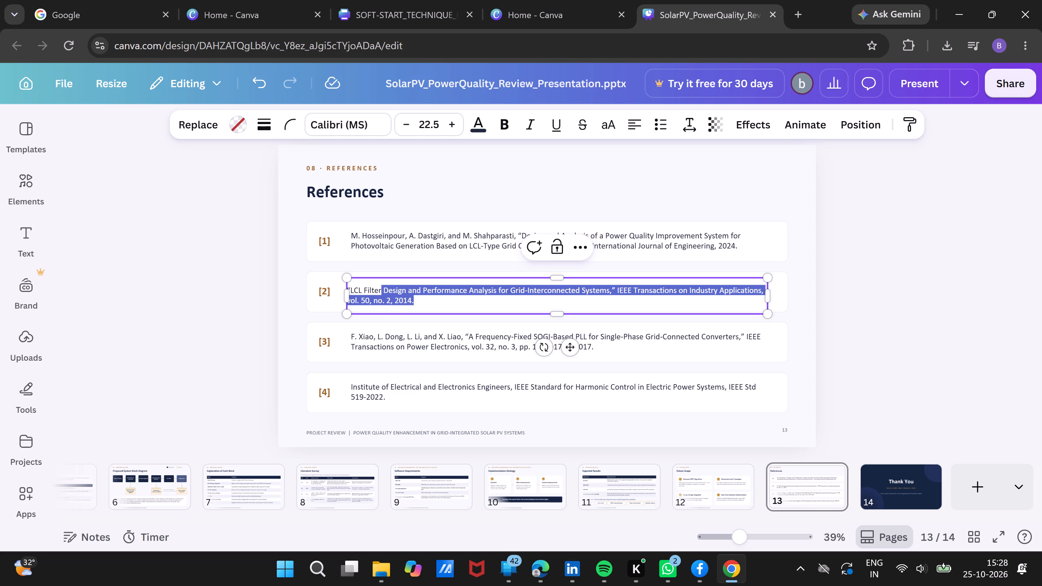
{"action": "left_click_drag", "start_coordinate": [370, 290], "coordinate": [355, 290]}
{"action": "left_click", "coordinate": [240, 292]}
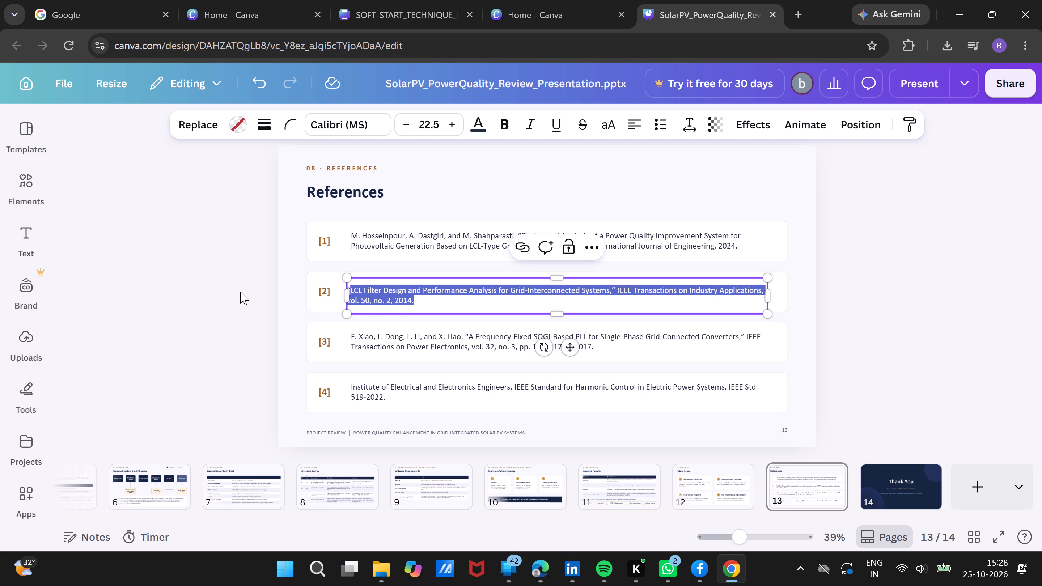
{"action": "left_click", "coordinate": [358, 288]}
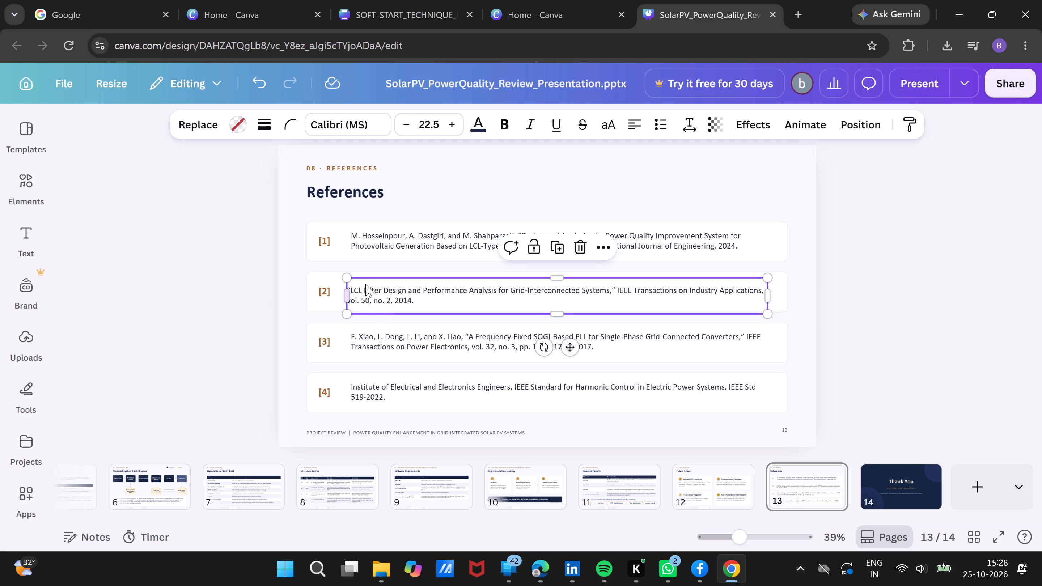
{"action": "left_click_drag", "start_coordinate": [357, 287], "coordinate": [364, 291]}
{"action": "left_click_drag", "start_coordinate": [359, 286], "coordinate": [356, 282]}
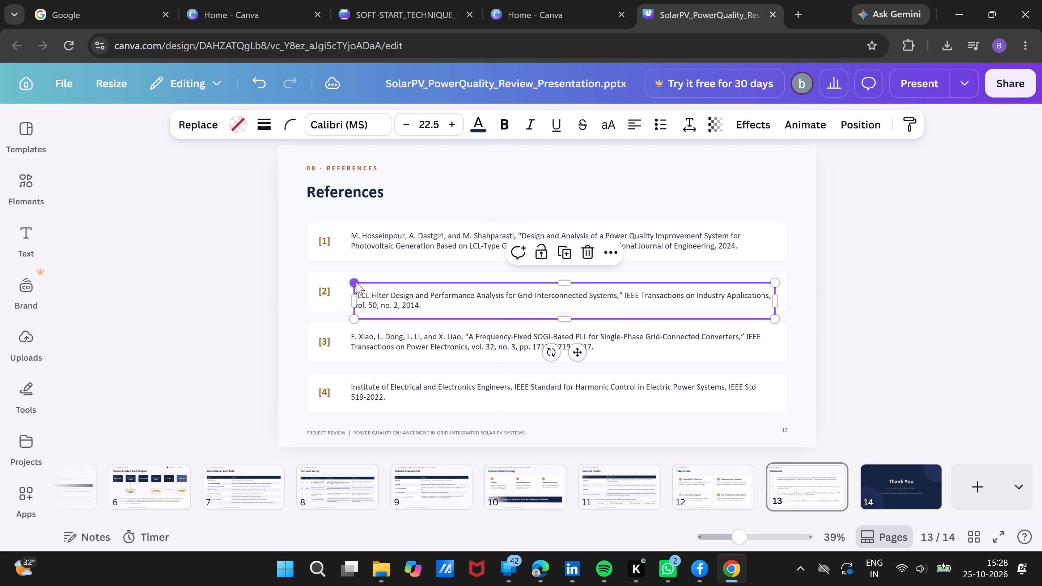
{"action": "left_click_drag", "start_coordinate": [356, 282], "coordinate": [356, 280]}
{"action": "left_click_drag", "start_coordinate": [414, 294], "coordinate": [407, 285]}
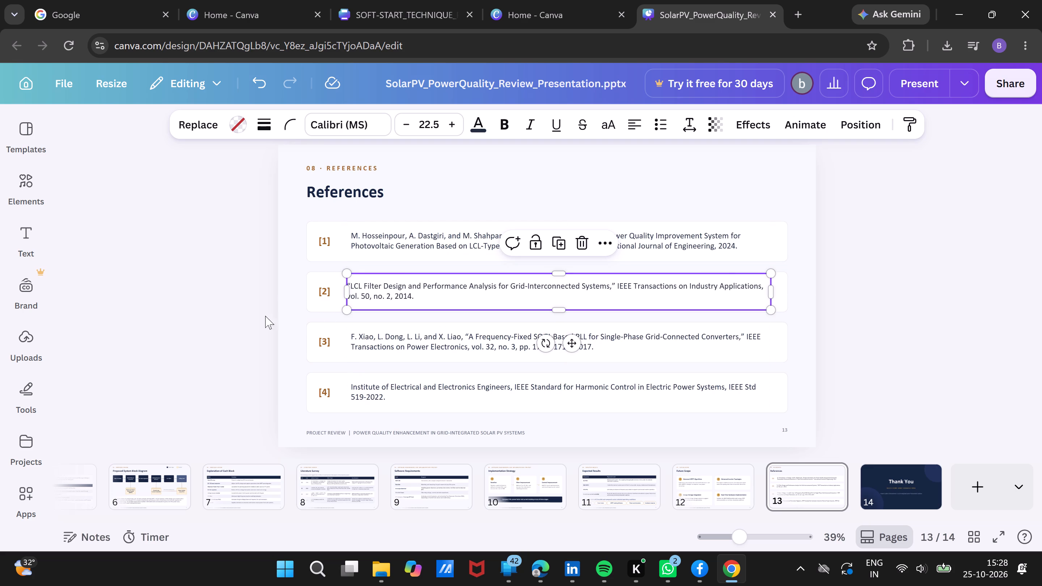
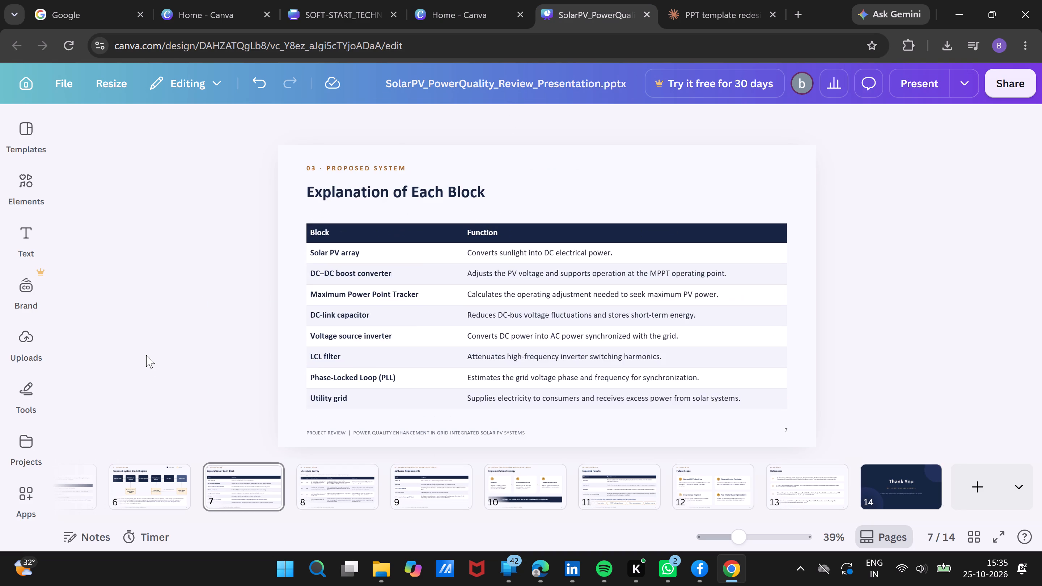
{"action": "scroll", "coordinate": [146, 355], "scroll_direction": "up", "scroll_amount": 2}
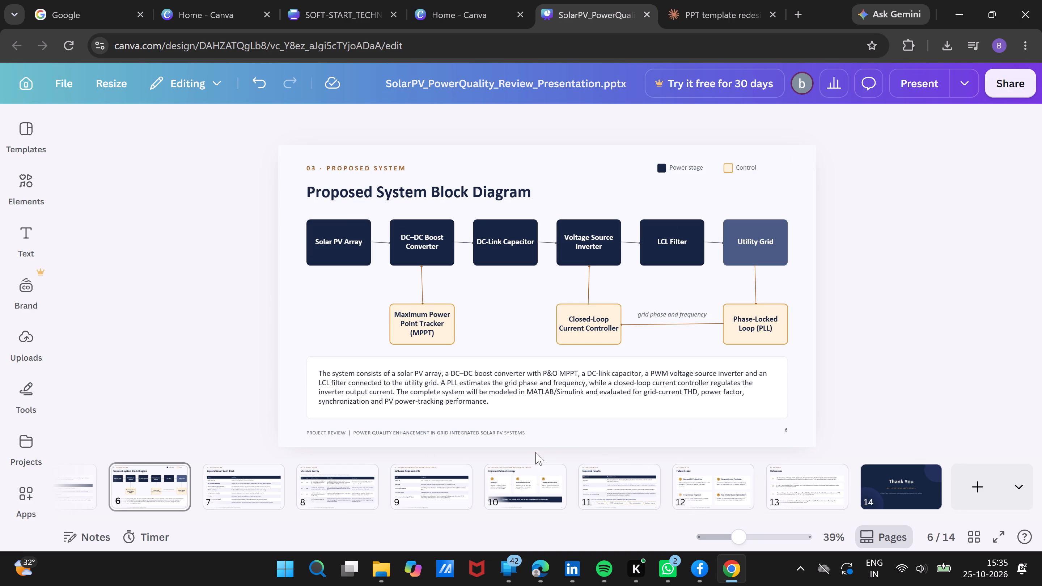
{"action": "left_click", "coordinate": [485, 475]}
{"action": "left_click", "coordinate": [449, 480]}
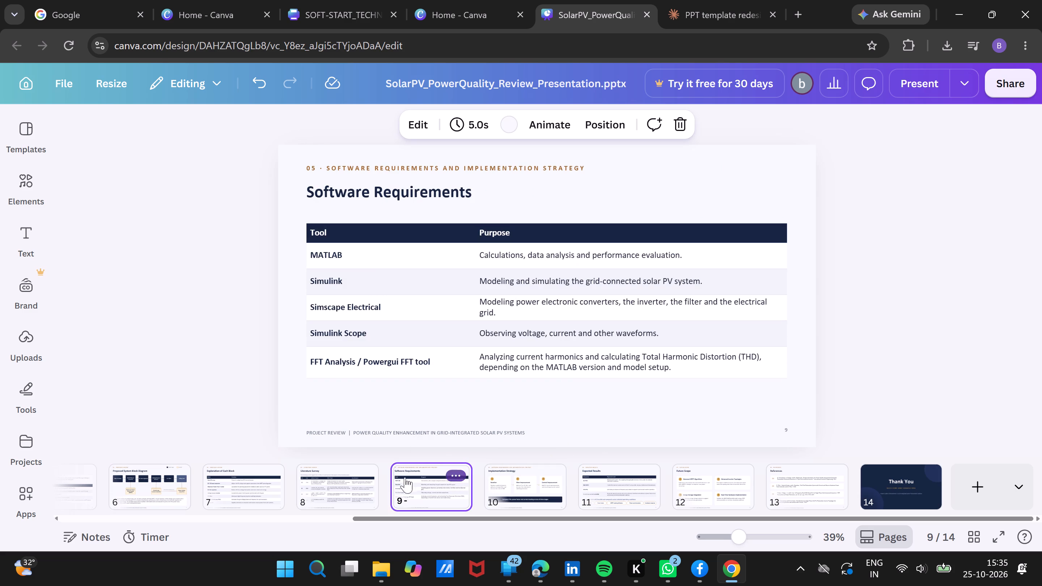
{"action": "left_click", "coordinate": [362, 483]}
{"action": "left_click", "coordinate": [215, 479]}
{"action": "left_click", "coordinate": [173, 481]}
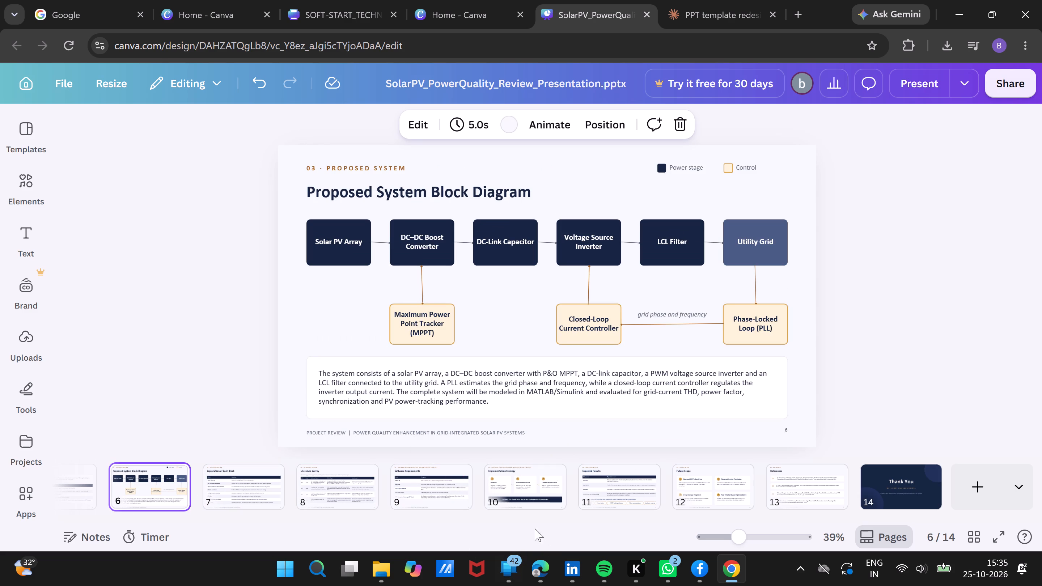
{"action": "left_click_drag", "start_coordinate": [540, 518], "coordinate": [147, 498]}
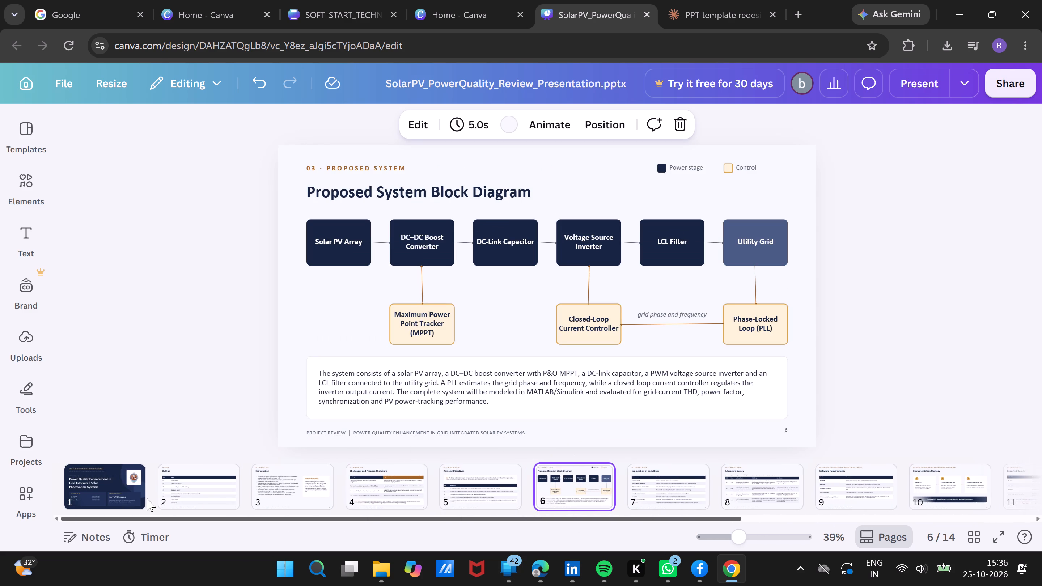
{"action": "left_click_drag", "start_coordinate": [147, 498], "coordinate": [145, 498]}
{"action": "left_click", "coordinate": [98, 486]}
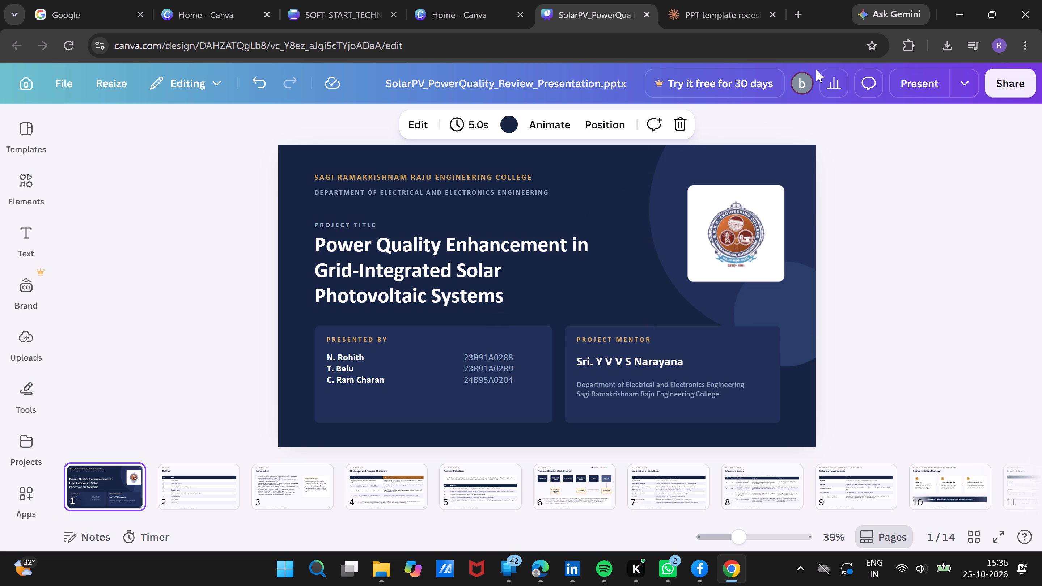
Download all pages of the updated presentation as a PDF with the Digital preset.
{"action": "left_click", "coordinate": [957, 79]}
{"action": "left_click", "coordinate": [957, 79]}
{"action": "left_click", "coordinate": [1019, 85]}
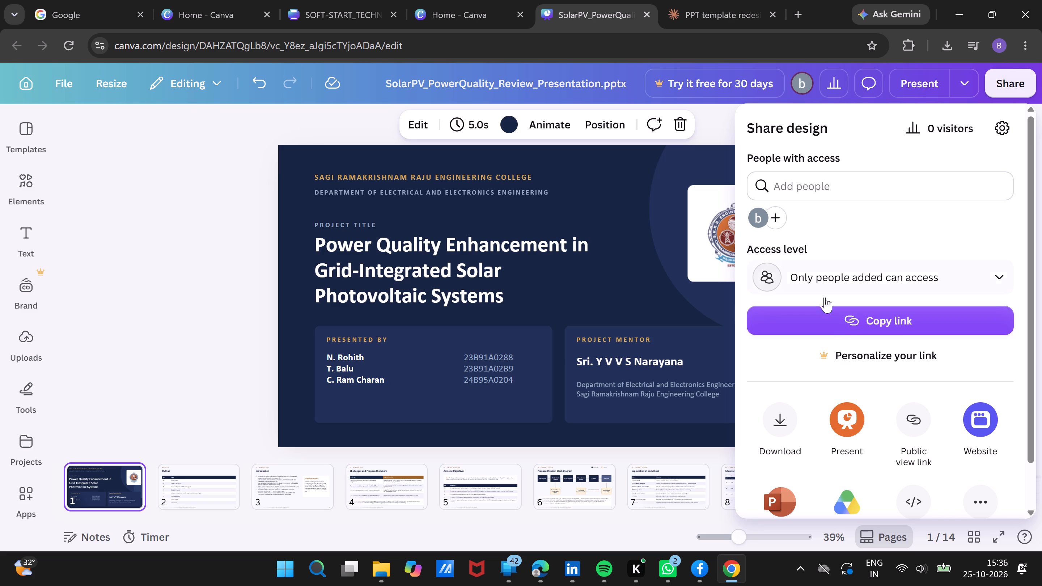
{"action": "left_click", "coordinate": [782, 417]}
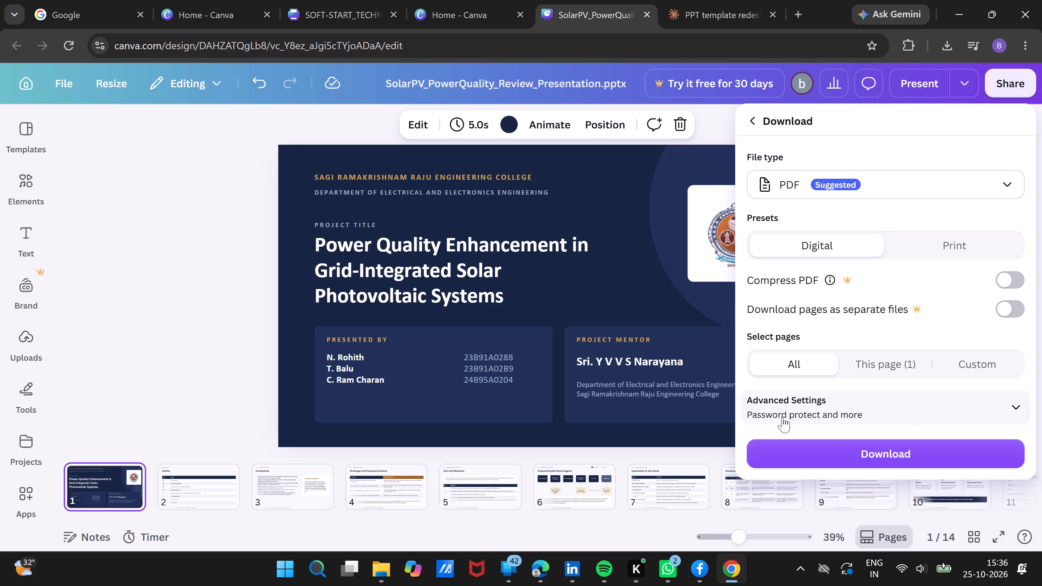
{"action": "left_click", "coordinate": [843, 457]}
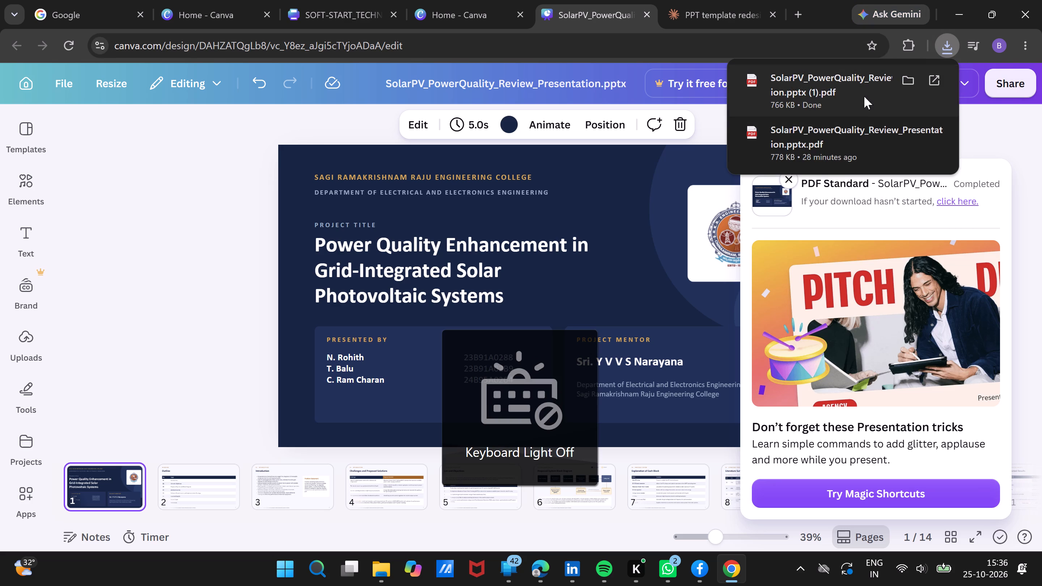
Open the newly downloaded PDF from the Downloads folder in Edge, review its pages through the Literature Survey table, and close it.
{"action": "left_click", "coordinate": [907, 80]}
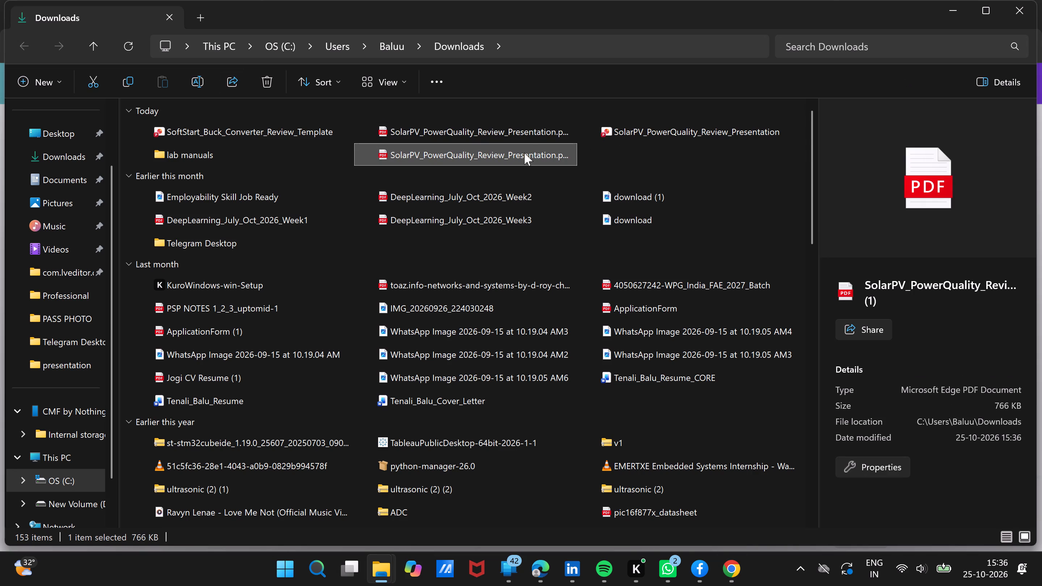
{"action": "double_click", "coordinate": [521, 154]}
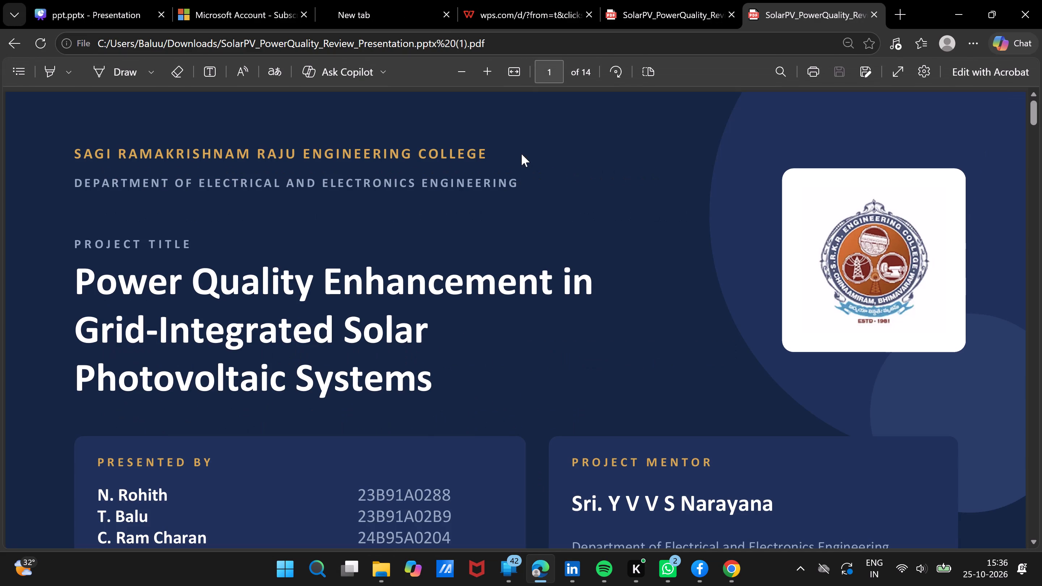
{"action": "scroll", "coordinate": [503, 195], "scroll_direction": "down", "scroll_amount": 18}
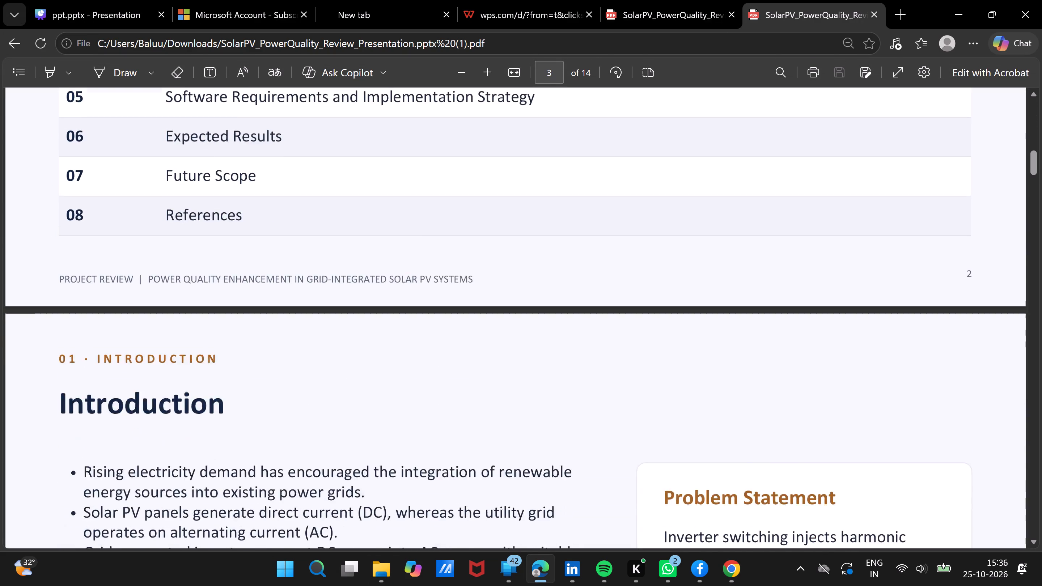
{"action": "scroll", "coordinate": [503, 195], "scroll_direction": "down", "scroll_amount": 20}
{"action": "scroll", "coordinate": [503, 195], "scroll_direction": "down", "scroll_amount": 9}
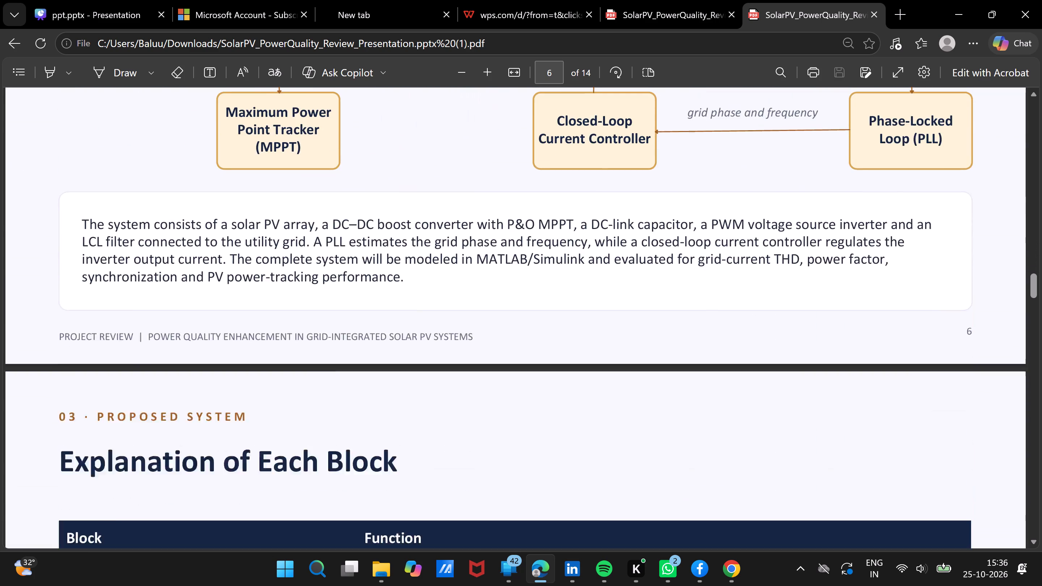
{"action": "scroll", "coordinate": [503, 195], "scroll_direction": "down", "scroll_amount": 13}
{"action": "scroll", "coordinate": [503, 195], "scroll_direction": "up", "scroll_amount": 1}
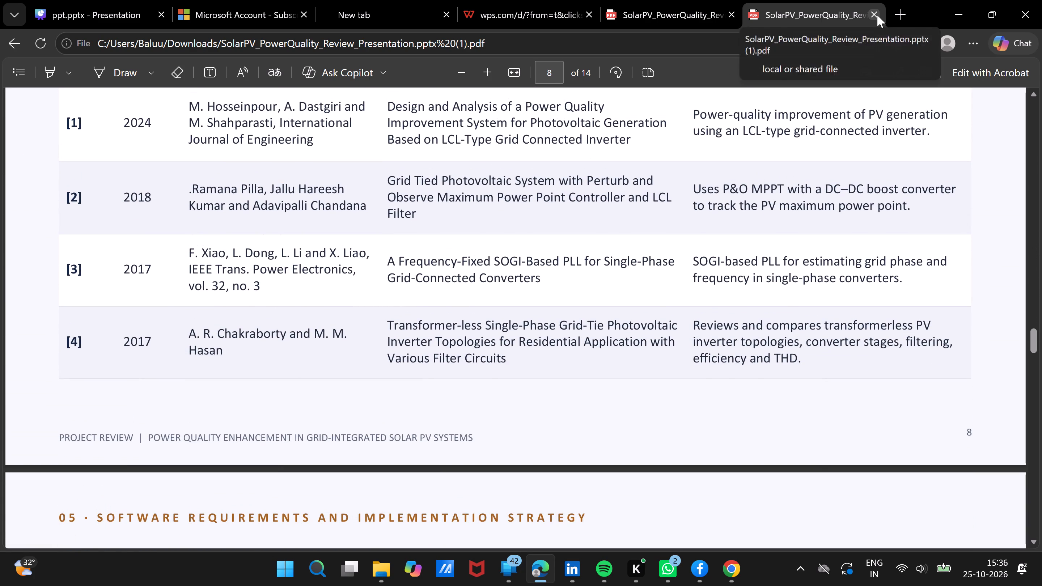
{"action": "left_click", "coordinate": [877, 15]}
In File Explorer's Downloads folder, start sharing SolarPV_PowerQuality_Review_Presentation.pptx (1).pdf.
{"action": "left_click", "coordinate": [378, 565]}
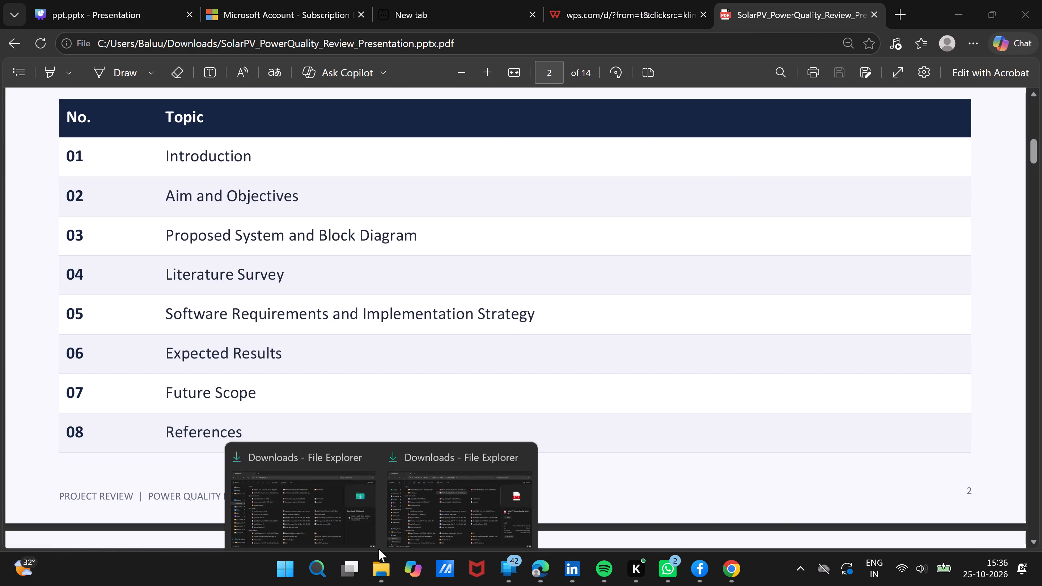
{"action": "left_click", "coordinate": [410, 473]}
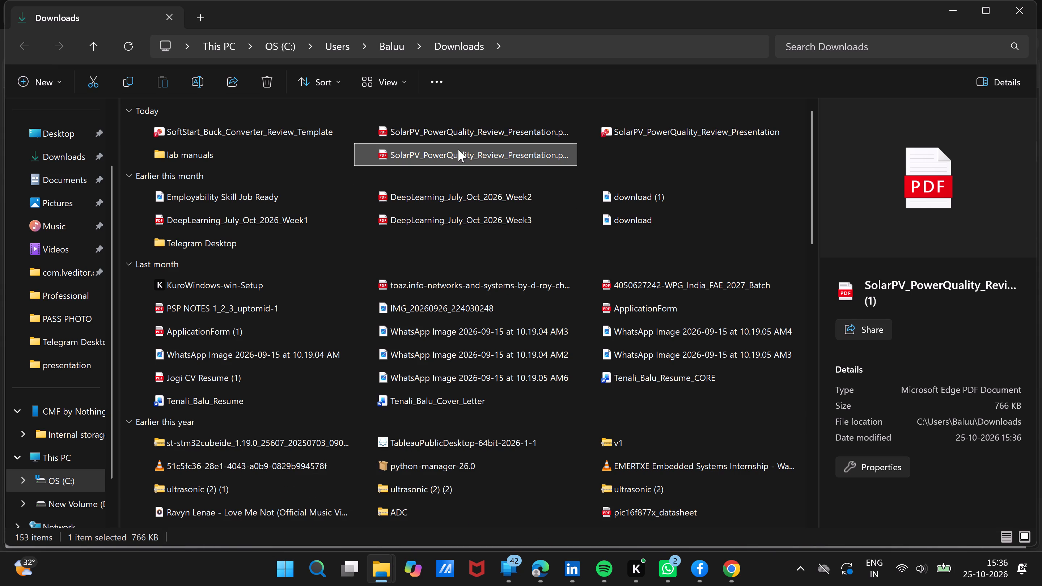
{"action": "left_click", "coordinate": [636, 152]}
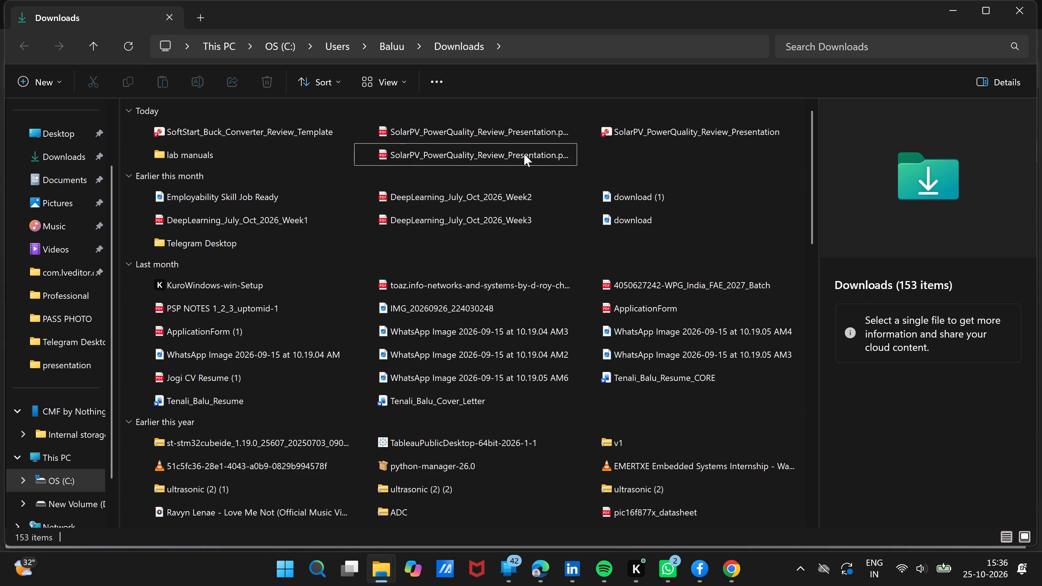
{"action": "left_click", "coordinate": [432, 153]}
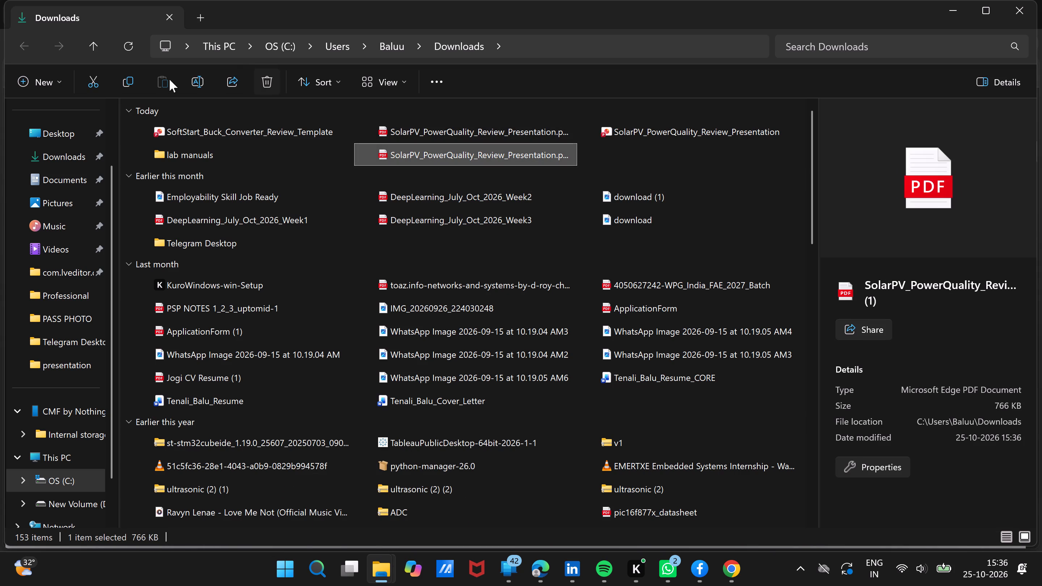
{"action": "left_click", "coordinate": [235, 83]}
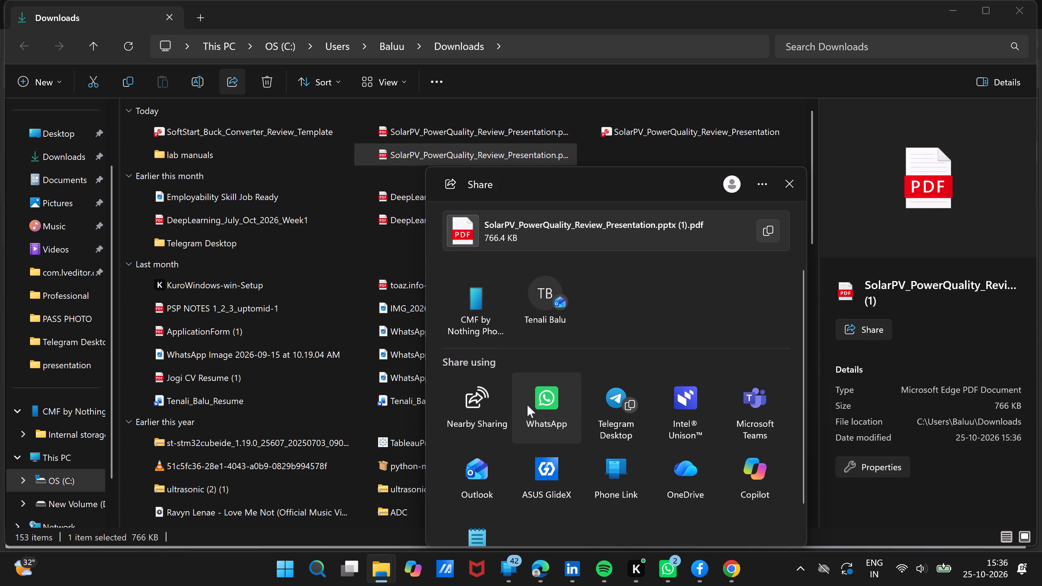